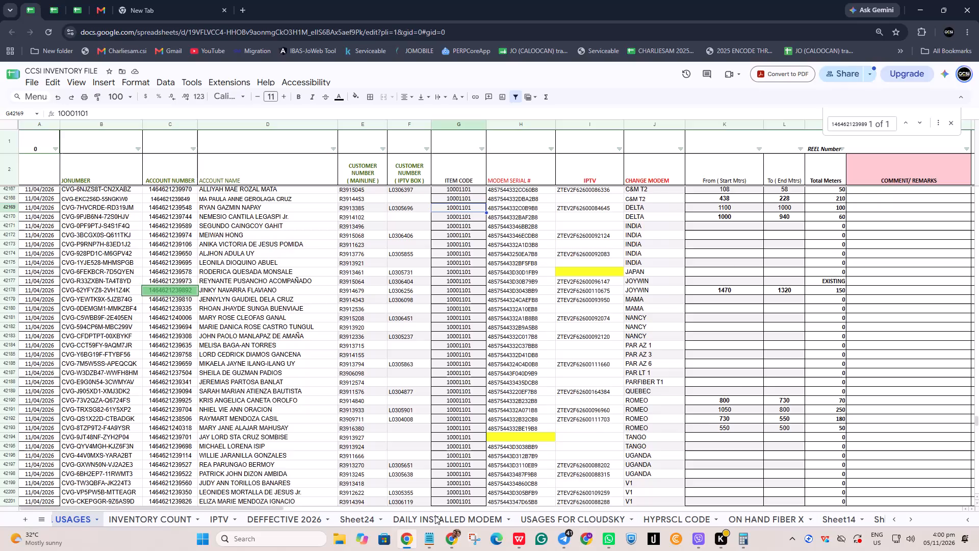
Review row 42169 of the USAGES sheet from the item code through the reel number and per-piece material columns.
{"action": "key", "text": "Tab"}
{"action": "key", "text": "Tab"}
{"action": "key", "text": "Tab"}
{"action": "key", "text": "Tab"}
{"action": "key", "text": "Tab"}
{"action": "key", "text": "Tab"}
{"action": "key", "text": "Tab"}
{"action": "key", "text": "Tab"}
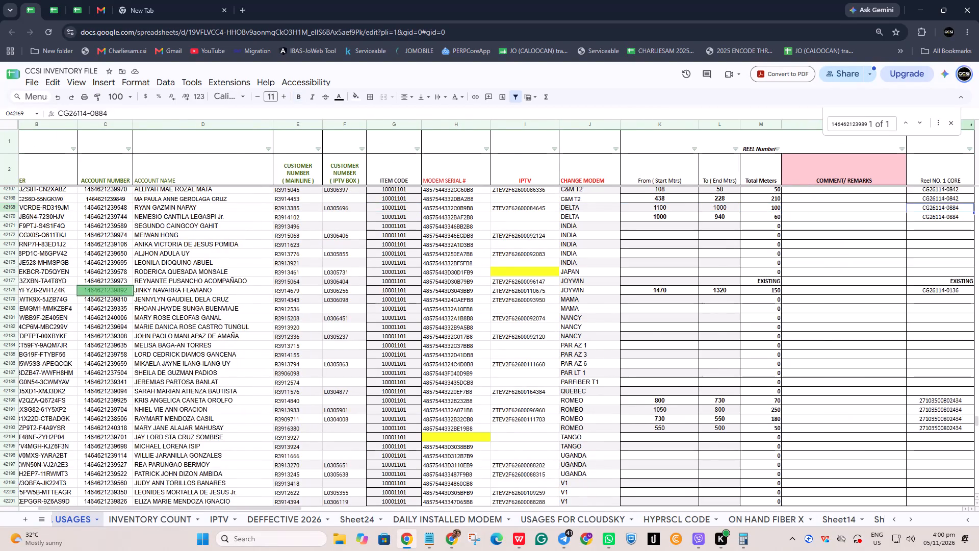
{"action": "key", "text": "Tab"}
{"action": "key", "text": "Tab"}
{"action": "key", "text": "Right"}
{"action": "key", "text": "Right"}
{"action": "key", "text": "Right"}
{"action": "key", "text": "Left"}
{"action": "key", "text": "Left"}
{"action": "key", "text": "Left"}
{"action": "key", "text": "Left"}
{"action": "key", "text": "Left"}
{"action": "key", "text": "Left"}
{"action": "key", "text": "Left"}
{"action": "key", "text": "Left"}
{"action": "key", "text": "Left"}
{"action": "key", "text": "Left"}
{"action": "key", "text": "Left"}
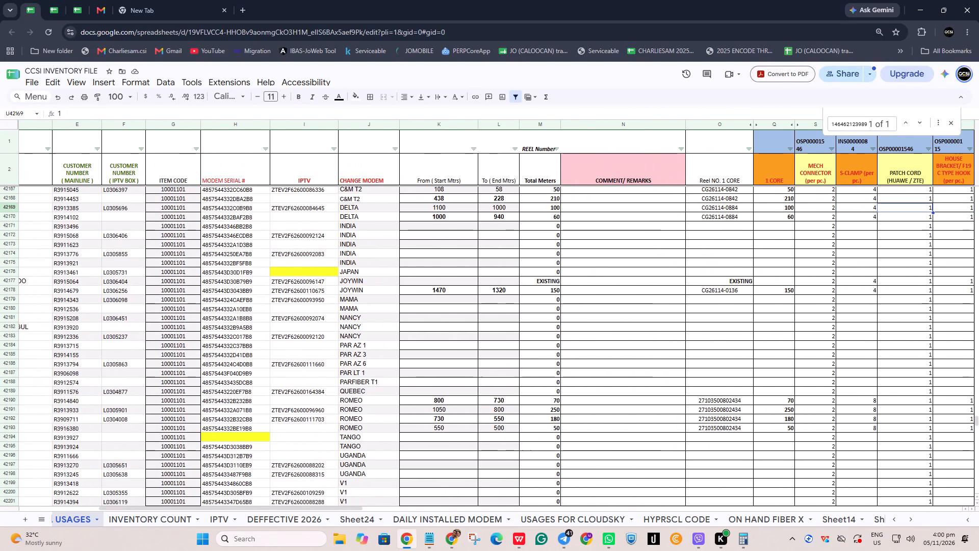
{"action": "key", "text": "Left"}
{"action": "key", "text": "Left"}
{"action": "key", "text": "Left"}
{"action": "key", "text": "Left"}
{"action": "key", "text": "Left"}
{"action": "key", "text": "Left"}
{"action": "key", "text": "Left"}
{"action": "key", "text": "Left"}
{"action": "key", "text": "Left"}
{"action": "key", "text": "Left"}
{"action": "key", "text": "Left"}
{"action": "key", "text": "Left"}
{"action": "key", "text": "Left"}
{"action": "key", "text": "Left"}
{"action": "key", "text": "Left"}
{"action": "key", "text": "Left"}
{"action": "key", "text": "Left"}
{"action": "key", "text": "Left"}
{"action": "key", "text": "Left"}
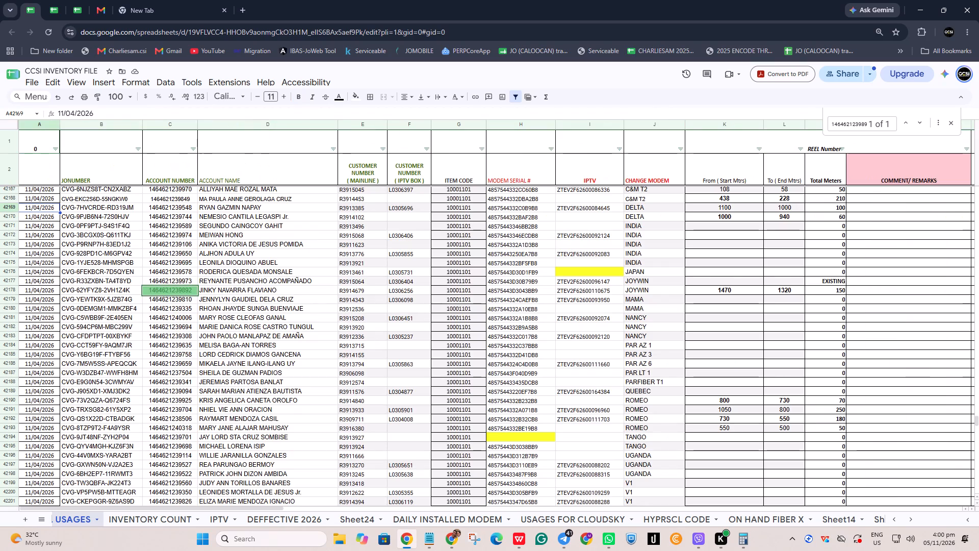
Check row 42169 again, from the account name through the materials, technician, AR number and amount paid columns.
{"action": "key", "text": "Right"}
{"action": "key", "text": "Right"}
{"action": "key", "text": "Right"}
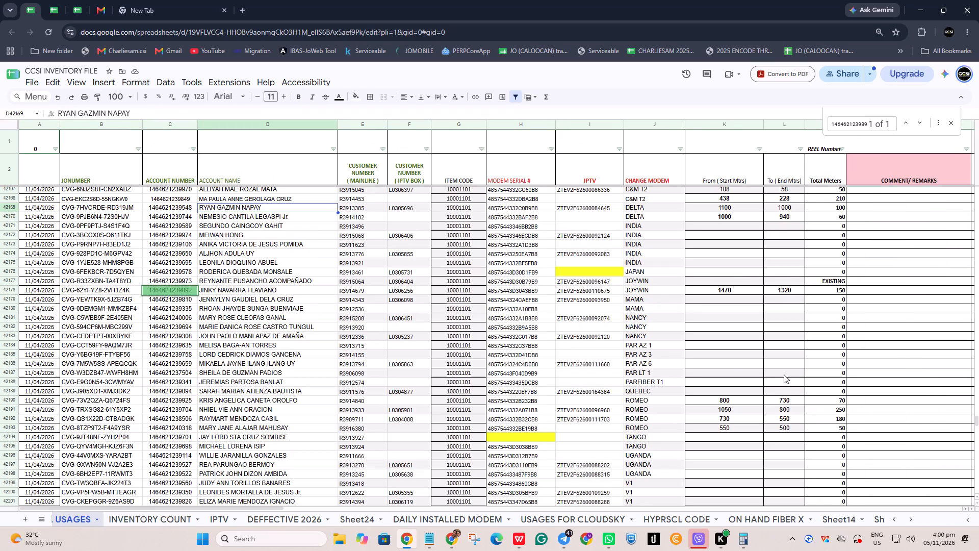
{"action": "key", "text": "Tab"}
{"action": "key", "text": "Tab"}
{"action": "key", "text": "Tab"}
{"action": "key", "text": "Tab"}
{"action": "key", "text": "Tab"}
{"action": "key", "text": "Tab"}
{"action": "key", "text": "Tab"}
{"action": "key", "text": "Tab"}
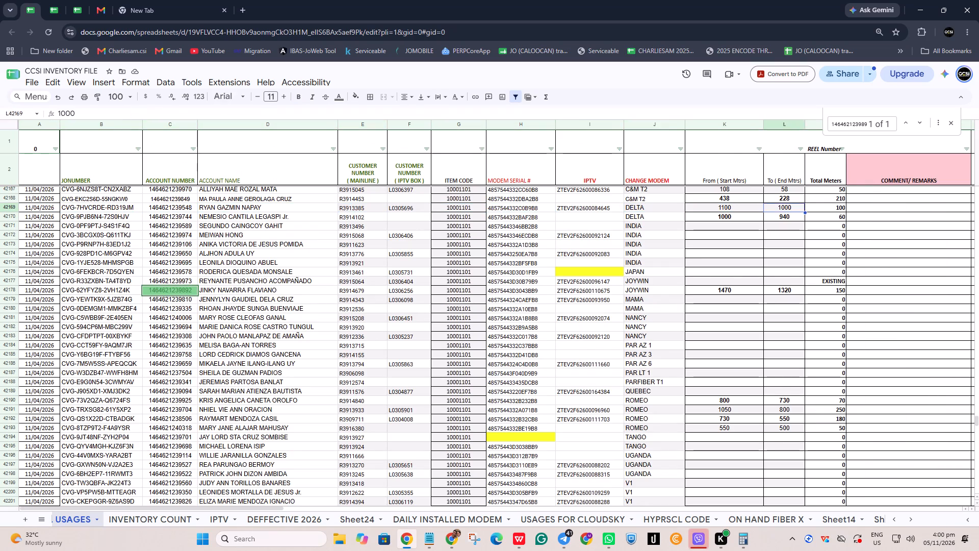
{"action": "key", "text": "Tab"}
{"action": "key", "text": "Tab"}
{"action": "key", "text": "Tab"}
{"action": "key", "text": "Tab"}
{"action": "key", "text": "Tab"}
{"action": "key", "text": "Tab"}
{"action": "key", "text": "Tab"}
{"action": "key", "text": "Tab"}
{"action": "key", "text": "Tab"}
{"action": "key", "text": "Tab"}
{"action": "key", "text": "Tab"}
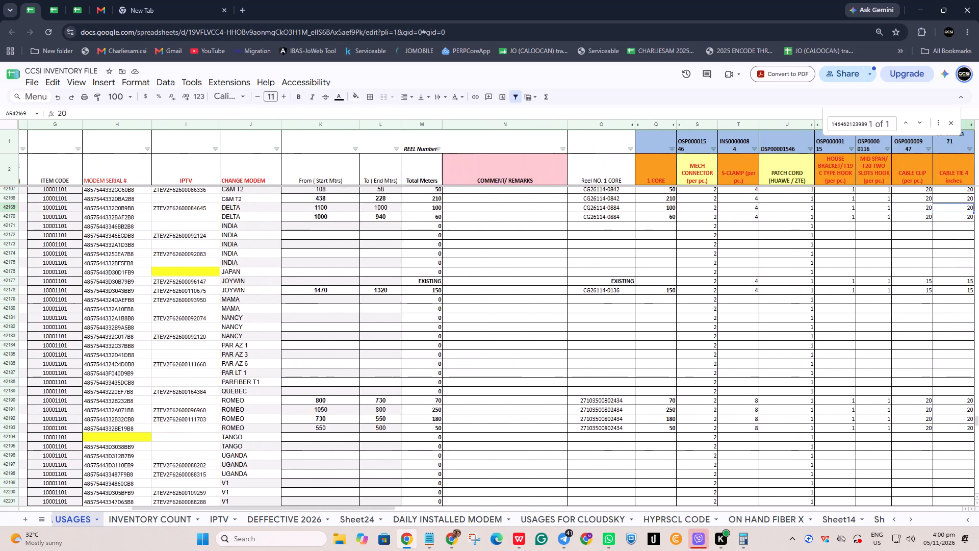
{"action": "key", "text": "Tab"}
{"action": "key", "text": "Tab"}
{"action": "key", "text": "Tab"}
{"action": "key", "text": "Tab"}
{"action": "key", "text": "Tab"}
{"action": "key", "text": "Tab"}
{"action": "key", "text": "Left"}
{"action": "key", "text": "Left"}
{"action": "key", "text": "Left"}
{"action": "key", "text": "Left"}
{"action": "key", "text": "Left"}
{"action": "key", "text": "Left"}
{"action": "key", "text": "Left"}
{"action": "key", "text": "Left"}
{"action": "key", "text": "Left"}
{"action": "key", "text": "Left"}
{"action": "key", "text": "Left"}
{"action": "key", "text": "Left"}
{"action": "key", "text": "Left"}
{"action": "key", "text": "Left"}
{"action": "key", "text": "Left"}
{"action": "key", "text": "Left"}
{"action": "key", "text": "Left"}
{"action": "key", "text": "Left"}
{"action": "key", "text": "Left"}
{"action": "key", "text": "Left"}
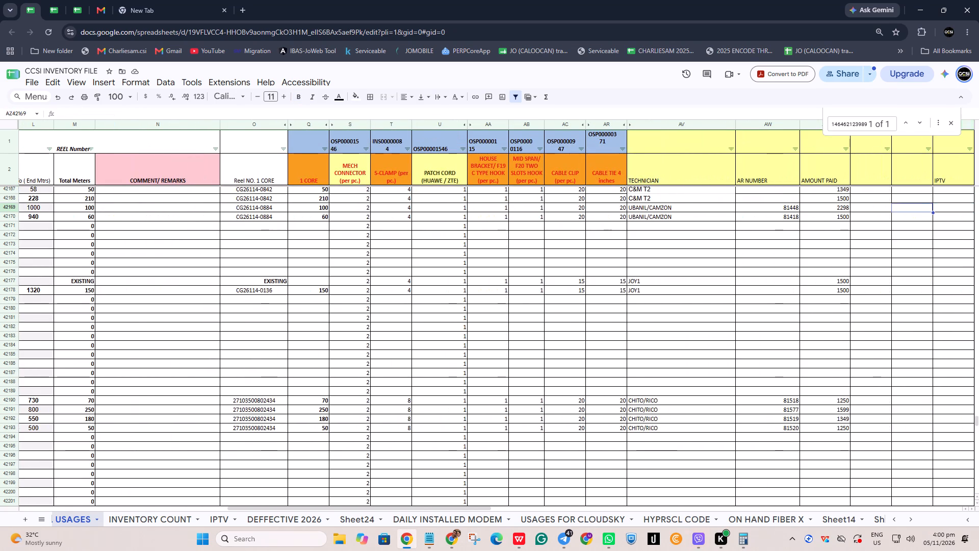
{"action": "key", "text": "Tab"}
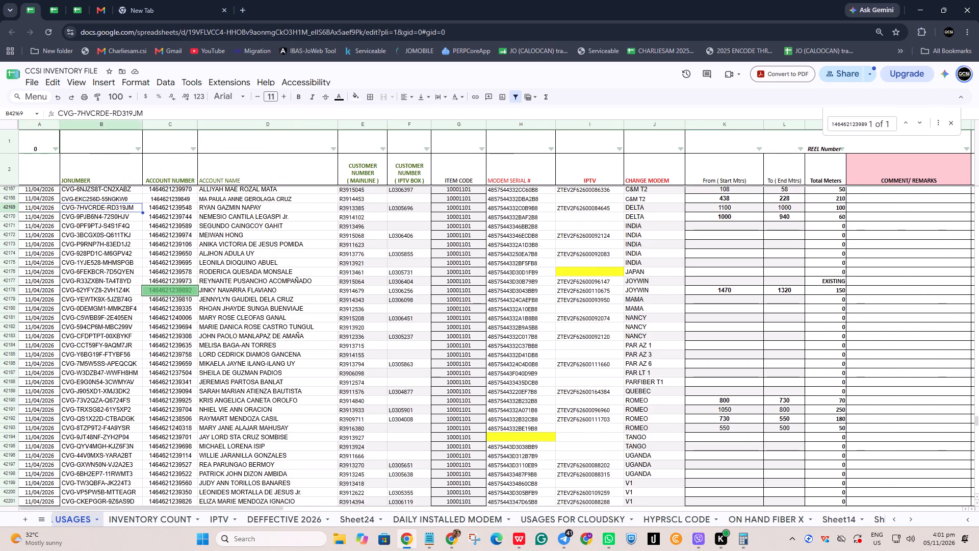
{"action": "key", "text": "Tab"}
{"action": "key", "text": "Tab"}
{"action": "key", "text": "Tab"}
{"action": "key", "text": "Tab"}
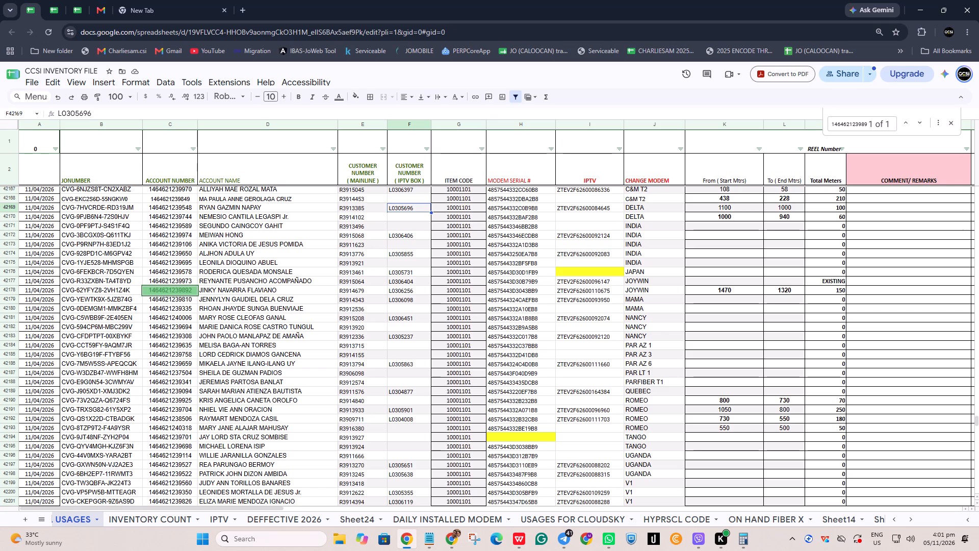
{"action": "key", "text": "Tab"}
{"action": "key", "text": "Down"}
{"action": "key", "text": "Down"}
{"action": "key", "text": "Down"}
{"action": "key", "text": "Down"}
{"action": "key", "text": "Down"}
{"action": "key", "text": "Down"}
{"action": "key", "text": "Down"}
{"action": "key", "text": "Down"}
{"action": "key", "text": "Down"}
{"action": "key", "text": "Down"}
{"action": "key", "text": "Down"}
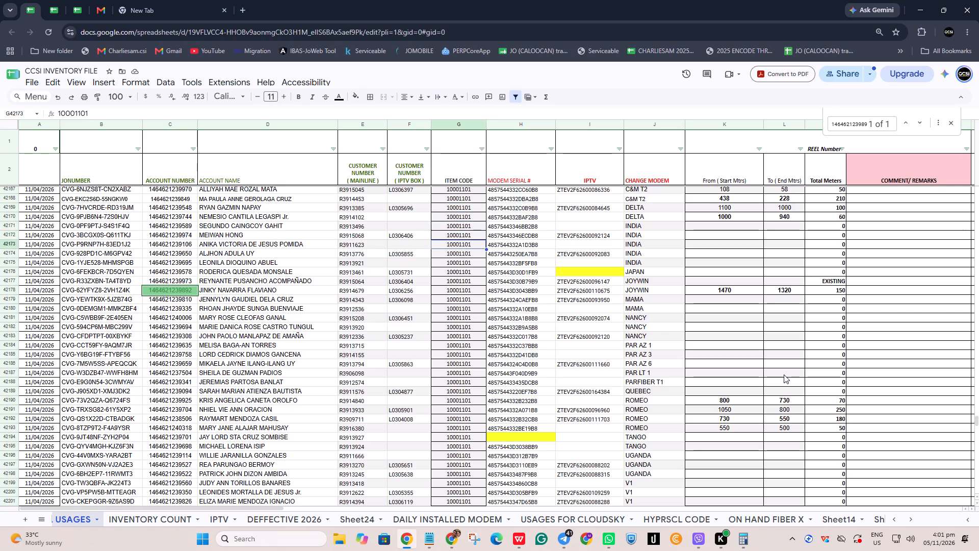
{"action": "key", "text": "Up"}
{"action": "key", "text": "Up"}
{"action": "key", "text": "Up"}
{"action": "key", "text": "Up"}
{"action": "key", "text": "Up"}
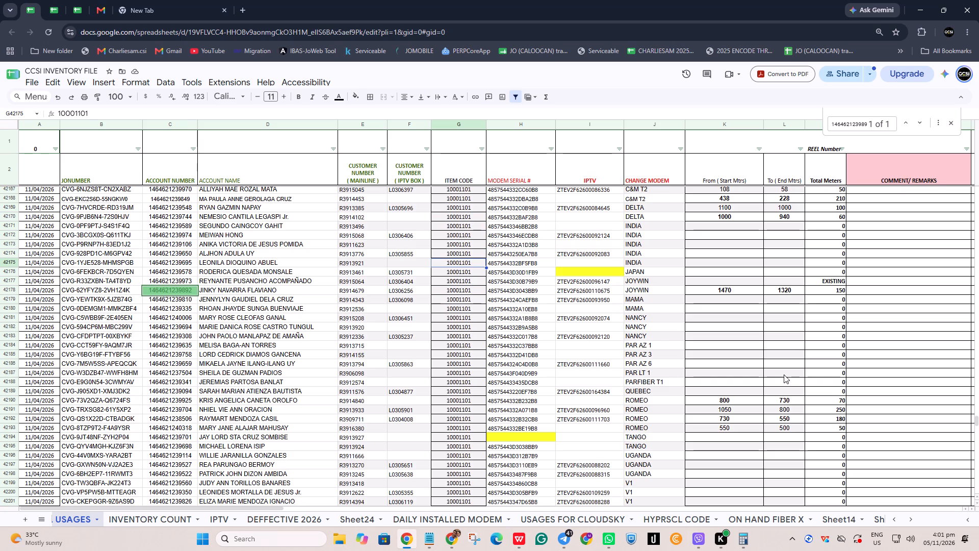
Examine row 42175 from the date and job number through the modem serial and IPTV columns.
{"action": "key", "text": "Tab"}
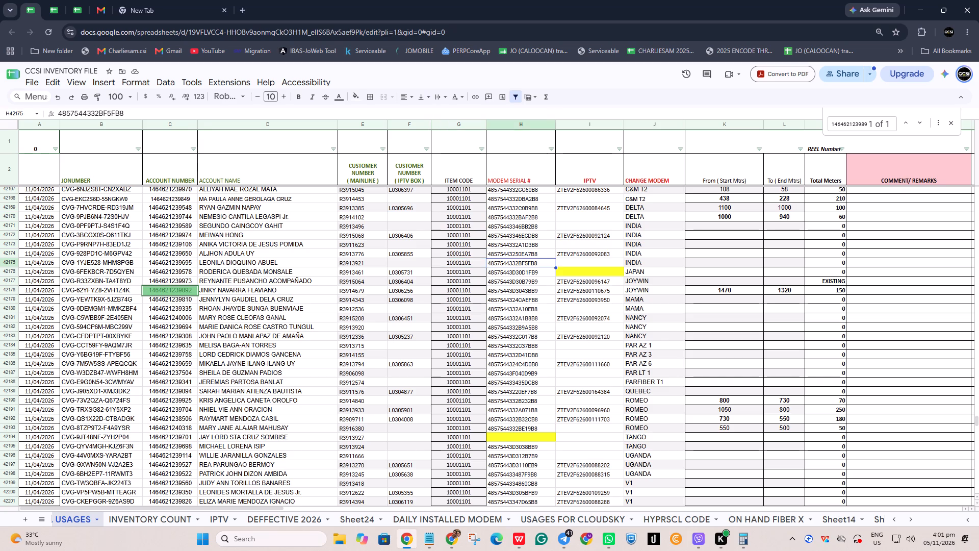
{"action": "key", "text": "Tab"}
{"action": "key", "text": "Left"}
{"action": "key", "text": "Left"}
{"action": "key", "text": "Left"}
{"action": "key", "text": "Left"}
{"action": "key", "text": "Left"}
{"action": "key", "text": "Left"}
{"action": "key", "text": "Left"}
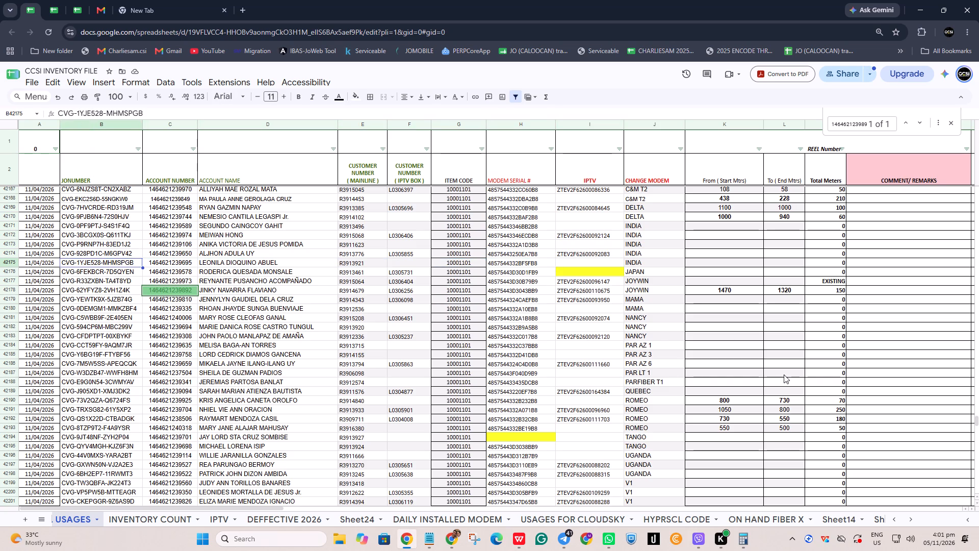
{"action": "key", "text": "Left"}
{"action": "key", "text": "Left"}
{"action": "key", "text": "Left"}
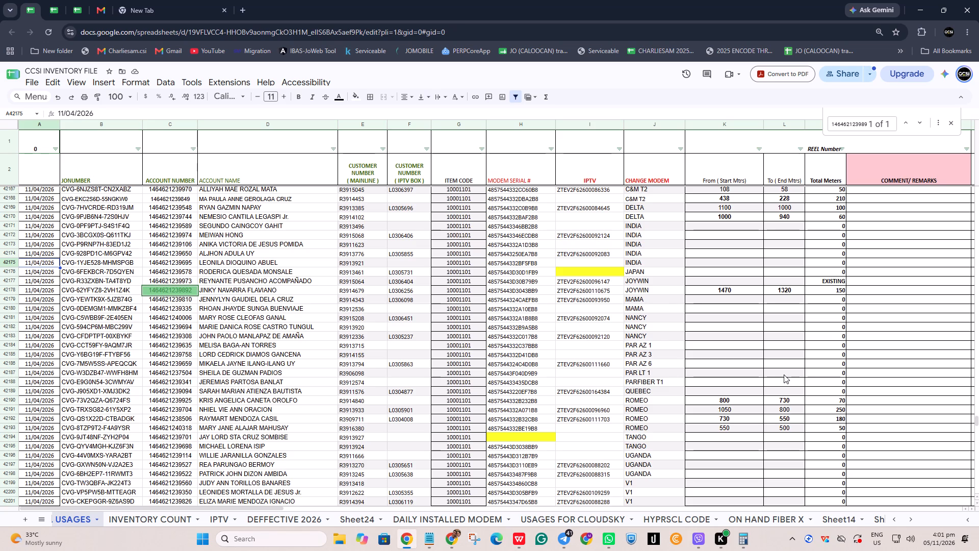
{"action": "key", "text": "Left"}
{"action": "key", "text": "Left"}
{"action": "key", "text": "Right"}
{"action": "key", "text": "Right"}
{"action": "key", "text": "Right"}
{"action": "key", "text": "Right"}
{"action": "key", "text": "Right"}
{"action": "key", "text": "Right"}
{"action": "key", "text": "Right"}
{"action": "key", "text": "Right"}
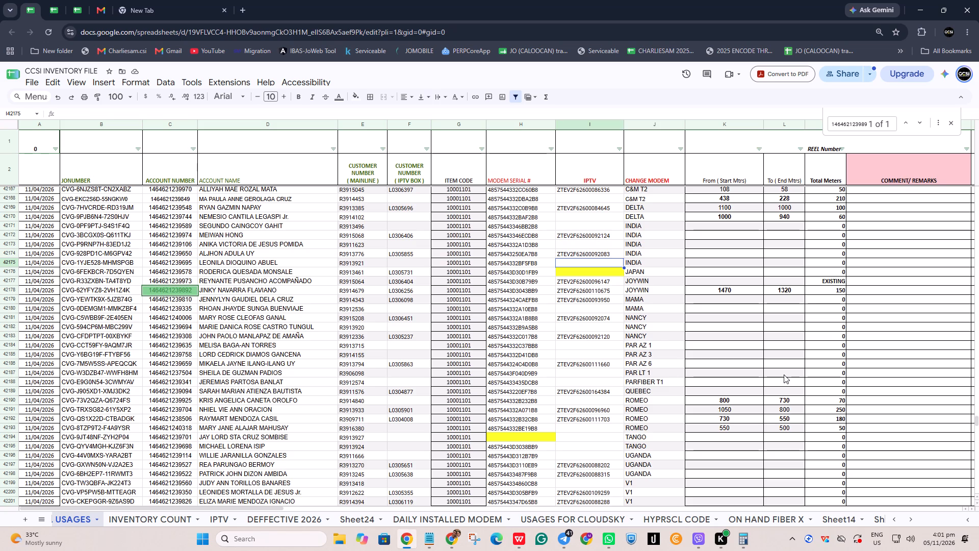
Look down the IPTV column past the last 11/04/2026 record to the unfilled rows.
{"action": "key", "text": "Down"}
{"action": "key", "text": "Down"}
{"action": "key", "text": "Down"}
{"action": "key", "text": "Down"}
{"action": "key", "text": "Down"}
{"action": "key", "text": "Down"}
{"action": "key", "text": "Down"}
{"action": "key", "text": "Down"}
{"action": "key", "text": "Down"}
{"action": "key", "text": "Down"}
{"action": "key", "text": "Down"}
{"action": "key", "text": "Down"}
{"action": "key", "text": "Down"}
{"action": "key", "text": "Down"}
{"action": "key", "text": "Down"}
{"action": "key", "text": "Down"}
{"action": "key", "text": "Down"}
{"action": "key", "text": "Down"}
{"action": "key", "text": "Down"}
{"action": "key", "text": "Down"}
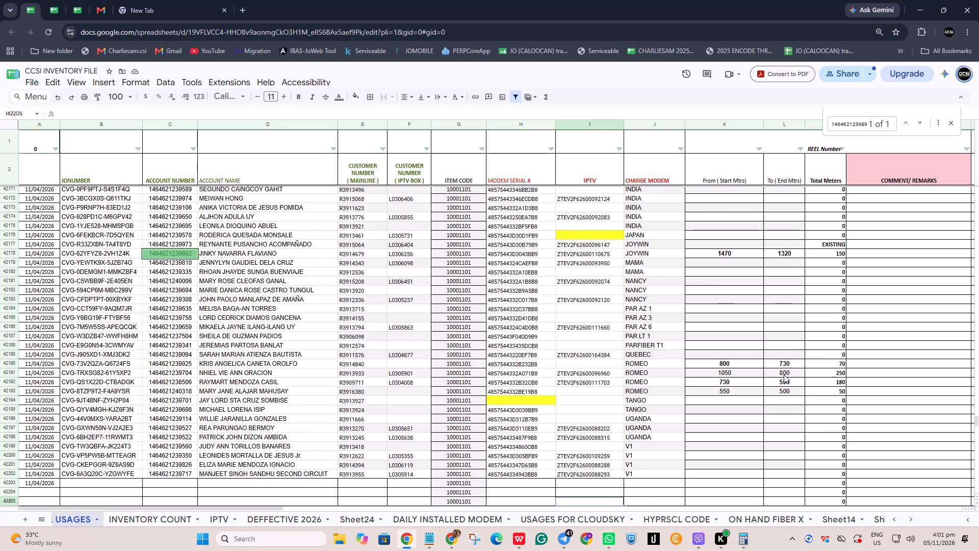
Look down the IPTV column through the unfilled rows below the last 11/04/2026 record to row 42218.
{"action": "key", "text": "Down"}
{"action": "key", "text": "Down"}
{"action": "key", "text": "Down"}
{"action": "key", "text": "Down"}
{"action": "key", "text": "Down"}
{"action": "key", "text": "Down"}
{"action": "key", "text": "Down"}
{"action": "key", "text": "Down"}
{"action": "key", "text": "Down"}
{"action": "key", "text": "Down"}
{"action": "key", "text": "Down"}
{"action": "key", "text": "Down"}
{"action": "key", "text": "Down"}
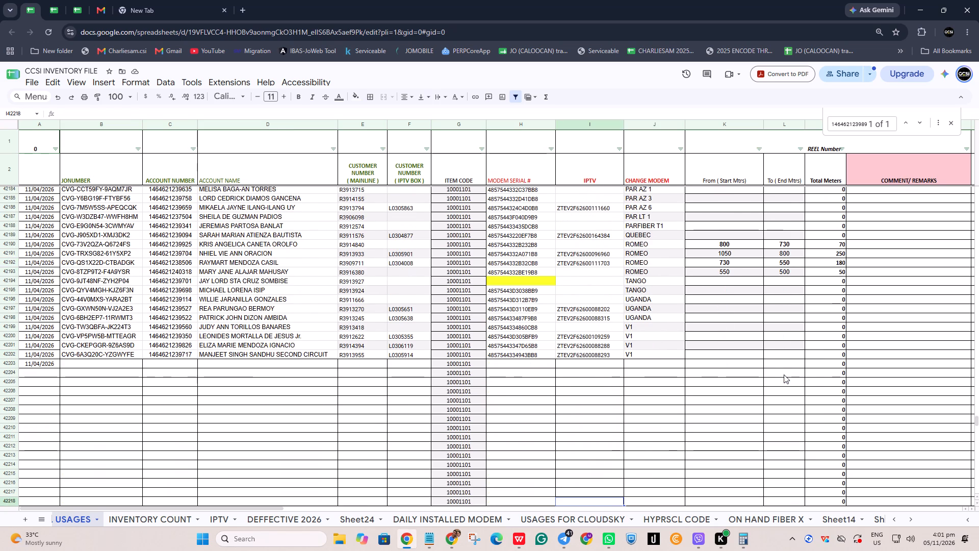
Look back up the IPTV column across the 11/04/2026 records to the end of the 11/03/2026 ones.
{"action": "key", "text": "Up"}
{"action": "key", "text": "Up"}
{"action": "key", "text": "Up"}
{"action": "key", "text": "Up"}
{"action": "key", "text": "Up"}
{"action": "key", "text": "Up"}
{"action": "key", "text": "Up"}
{"action": "key", "text": "Up"}
{"action": "key", "text": "Up"}
{"action": "key", "text": "Up"}
{"action": "key", "text": "Up"}
{"action": "key", "text": "Up"}
{"action": "key", "text": "Up"}
{"action": "key", "text": "Up"}
{"action": "key", "text": "Up"}
{"action": "key", "text": "Up"}
{"action": "key", "text": "Up"}
{"action": "key", "text": "Up"}
{"action": "key", "text": "Up"}
{"action": "key", "text": "Up"}
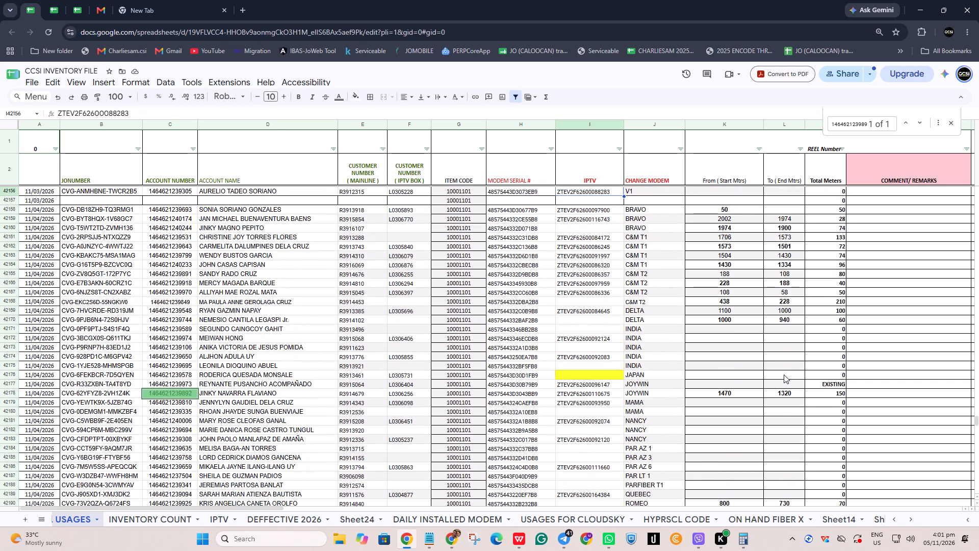
{"action": "key", "text": "Up"}
Examine the IPTV column of the 11/04/2026 records from row 42158 down to the highlighted blank in row 42176.
{"action": "key", "text": "Down"}
{"action": "key", "text": "Down"}
{"action": "key", "text": "Down"}
{"action": "key", "text": "Down"}
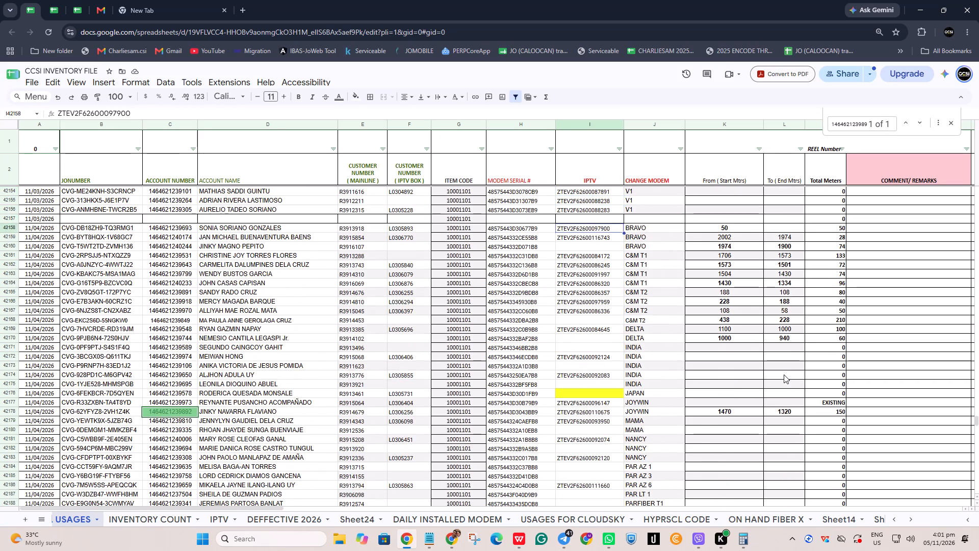
{"action": "key", "text": "Down"}
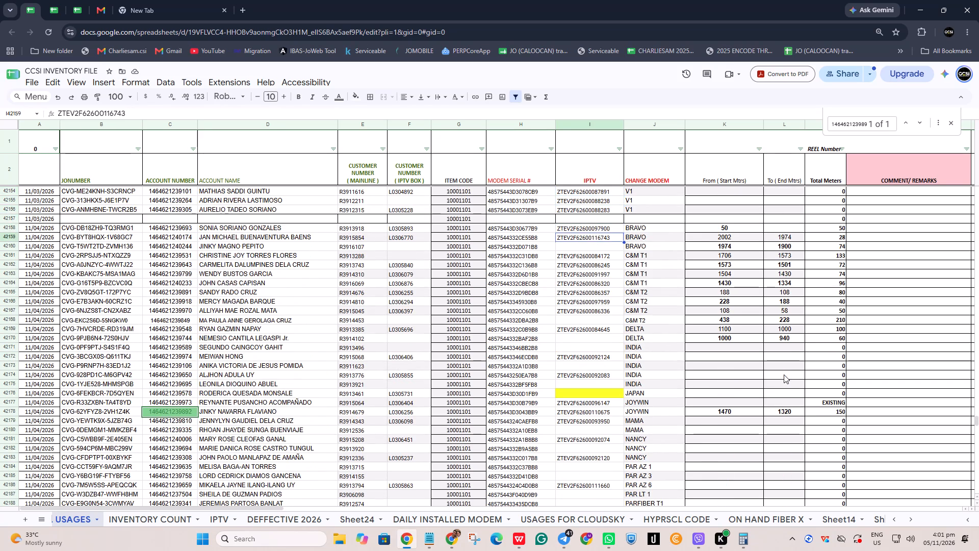
{"action": "key", "text": "Down"}
{"action": "key", "text": "Down"}
{"action": "key", "text": "Down"}
{"action": "key", "text": "Down"}
{"action": "key", "text": "Down"}
{"action": "key", "text": "Down"}
{"action": "key", "text": "Down"}
{"action": "key", "text": "Down"}
{"action": "key", "text": "Down"}
{"action": "key", "text": "Down"}
{"action": "key", "text": "Down"}
{"action": "key", "text": "Down"}
{"action": "key", "text": "Down"}
{"action": "key", "text": "Down"}
{"action": "key", "text": "Down"}
{"action": "key", "text": "Down"}
{"action": "key", "text": "Down"}
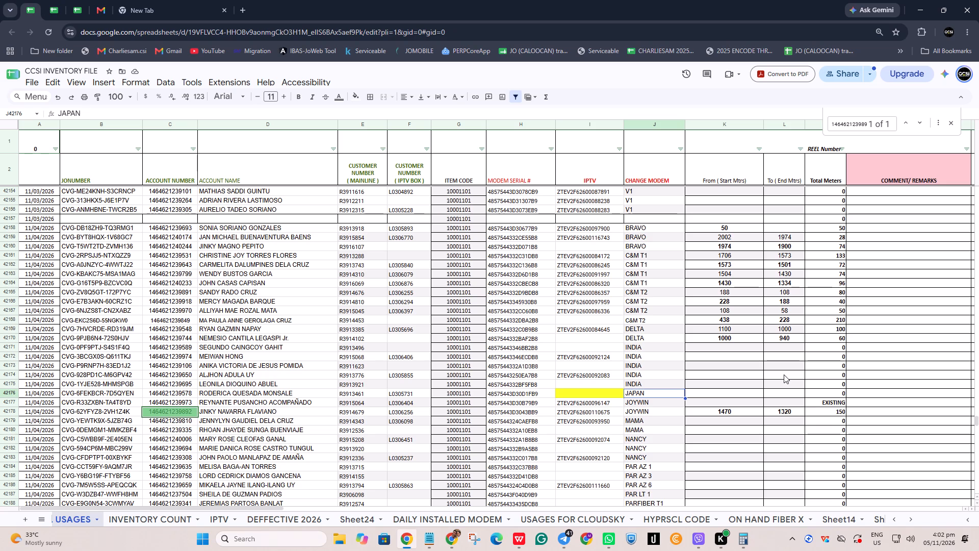
Check row 42176 across its start and end meter cells and back to the account name.
{"action": "key", "text": "Tab"}
{"action": "key", "text": "Tab"}
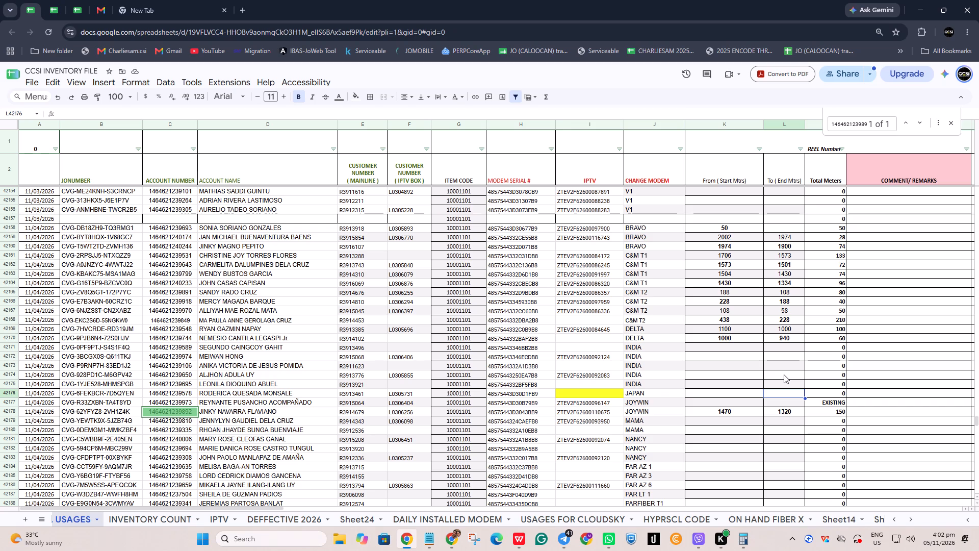
{"action": "key", "text": "Left"}
{"action": "key", "text": "Left"}
{"action": "key", "text": "Left"}
{"action": "key", "text": "Left"}
{"action": "key", "text": "Left"}
{"action": "key", "text": "Left"}
{"action": "key", "text": "Left"}
{"action": "key", "text": "Left"}
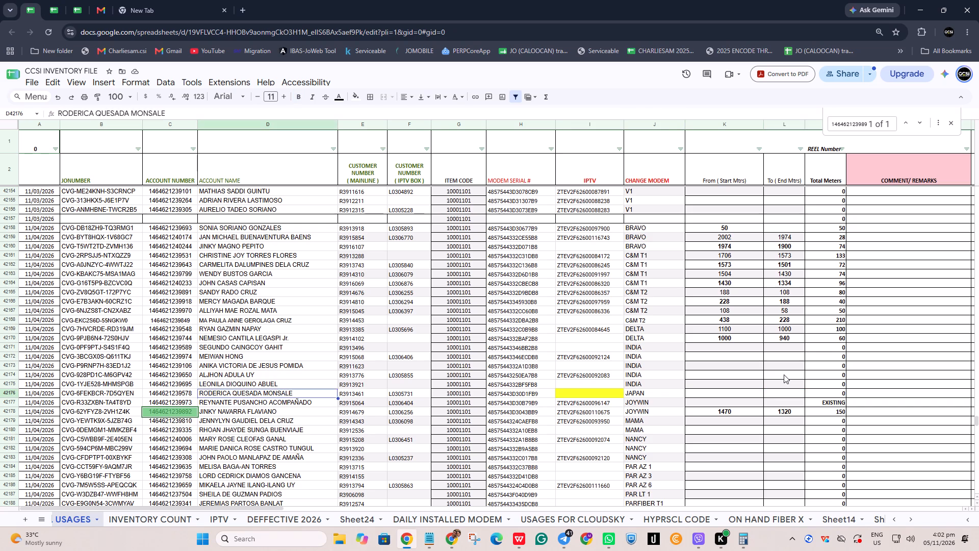
Look up and down the account names of the 11/04/2026 records around rows 42170 to 42198.
{"action": "key", "text": "Up"}
{"action": "key", "text": "Up"}
{"action": "key", "text": "Up"}
{"action": "key", "text": "Up"}
{"action": "key", "text": "Up"}
{"action": "key", "text": "Up"}
{"action": "key", "text": "Down"}
{"action": "key", "text": "Down"}
{"action": "key", "text": "Down"}
{"action": "key", "text": "Down"}
{"action": "key", "text": "Down"}
{"action": "key", "text": "Down"}
{"action": "key", "text": "Down"}
{"action": "key", "text": "Down"}
{"action": "key", "text": "Down"}
{"action": "key", "text": "Down"}
{"action": "key", "text": "Down"}
{"action": "key", "text": "Down"}
{"action": "key", "text": "Down"}
{"action": "key", "text": "Down"}
{"action": "key", "text": "Down"}
{"action": "key", "text": "Down"}
{"action": "key", "text": "Down"}
{"action": "key", "text": "Down"}
{"action": "key", "text": "Down"}
{"action": "key", "text": "Down"}
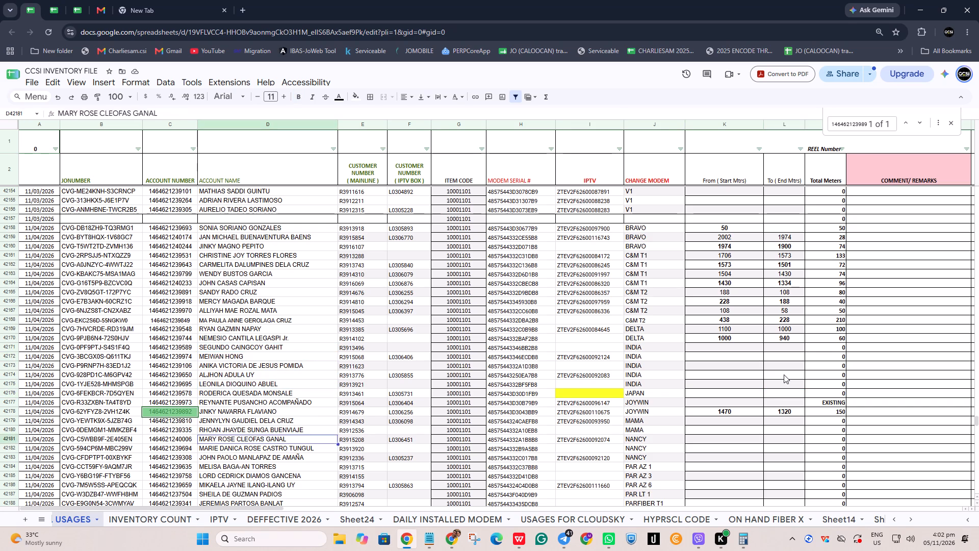
{"action": "key", "text": "Up"}
{"action": "key", "text": "Up"}
{"action": "key", "text": "Up"}
{"action": "key", "text": "Up"}
{"action": "key", "text": "Up"}
{"action": "key", "text": "Up"}
{"action": "key", "text": "Up"}
{"action": "key", "text": "Up"}
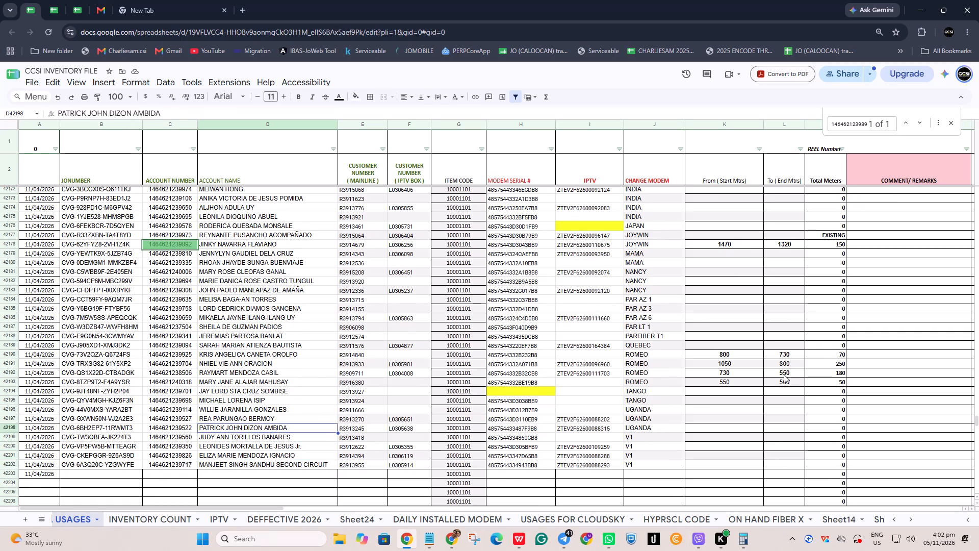
Find row 42172 by its account number and enter start meters 1160 and end meters 998.
{"action": "key", "text": "ctrl+f"}
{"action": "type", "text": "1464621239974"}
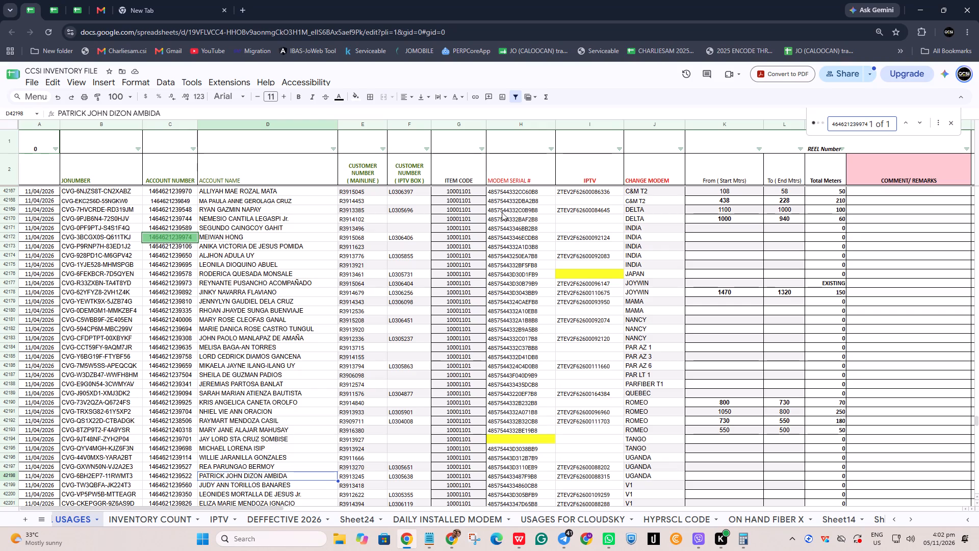
{"action": "left_click", "coordinate": [191, 240]}
{"action": "key", "text": "Tab"}
{"action": "key", "text": "Tab"}
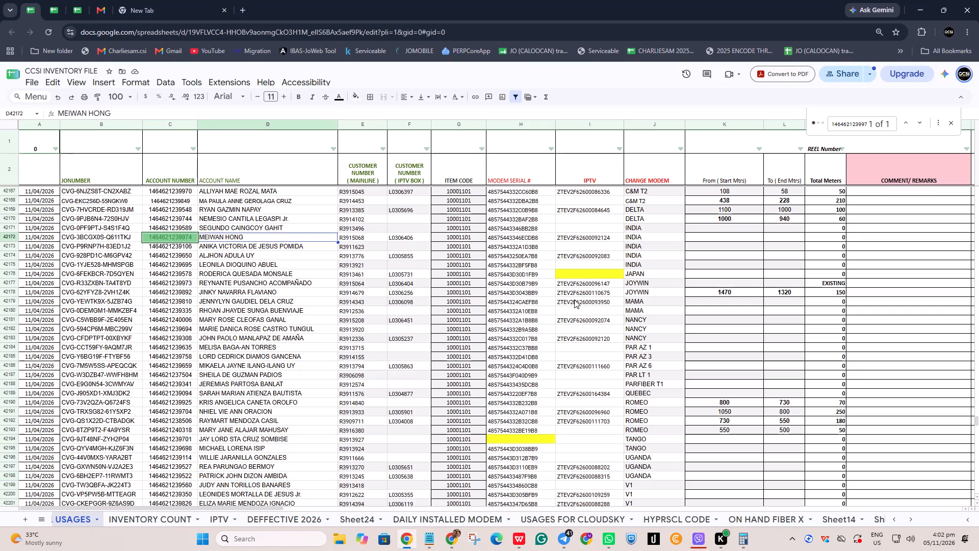
{"action": "key", "text": "Tab"}
{"action": "key", "text": "Tab"}
{"action": "key", "text": "Tab"}
{"action": "key", "text": "Tab"}
{"action": "key", "text": "Tab"}
{"action": "key", "text": "Tab"}
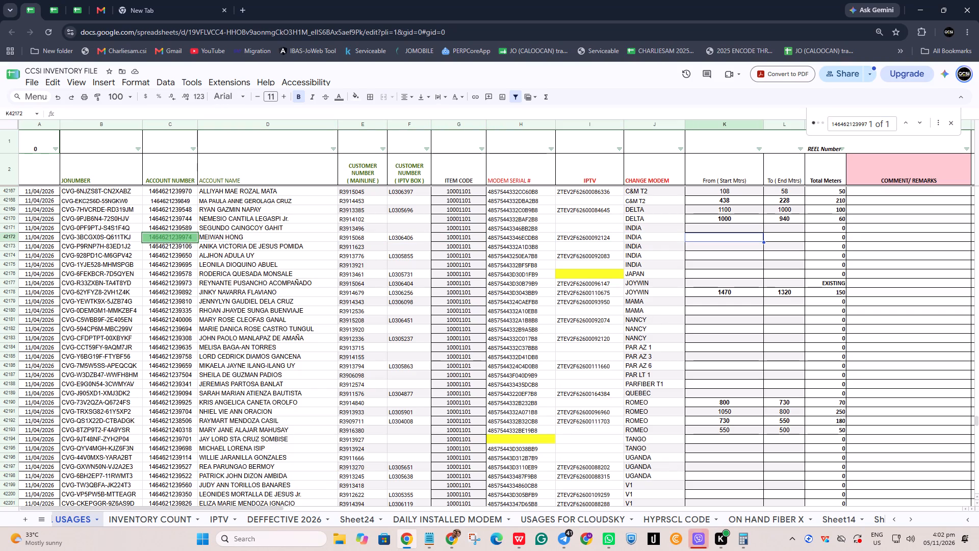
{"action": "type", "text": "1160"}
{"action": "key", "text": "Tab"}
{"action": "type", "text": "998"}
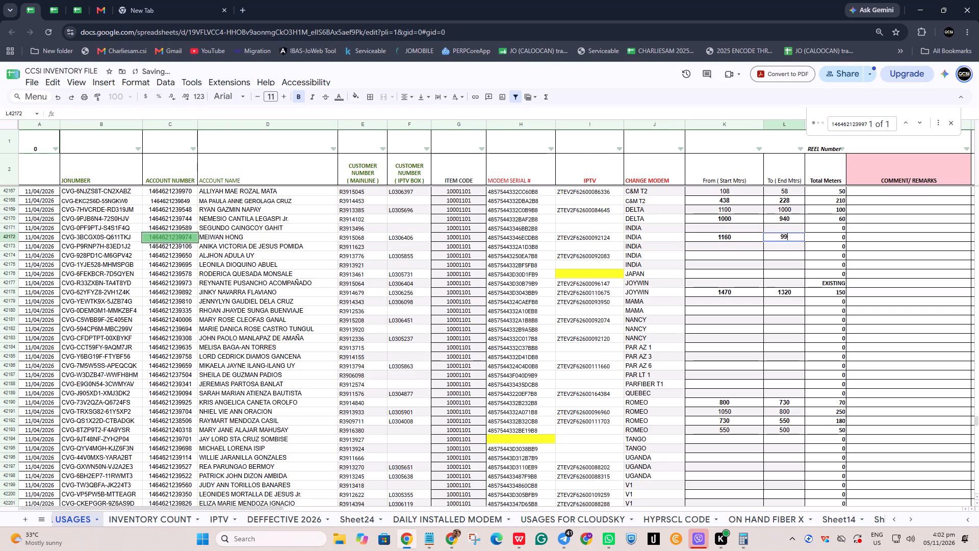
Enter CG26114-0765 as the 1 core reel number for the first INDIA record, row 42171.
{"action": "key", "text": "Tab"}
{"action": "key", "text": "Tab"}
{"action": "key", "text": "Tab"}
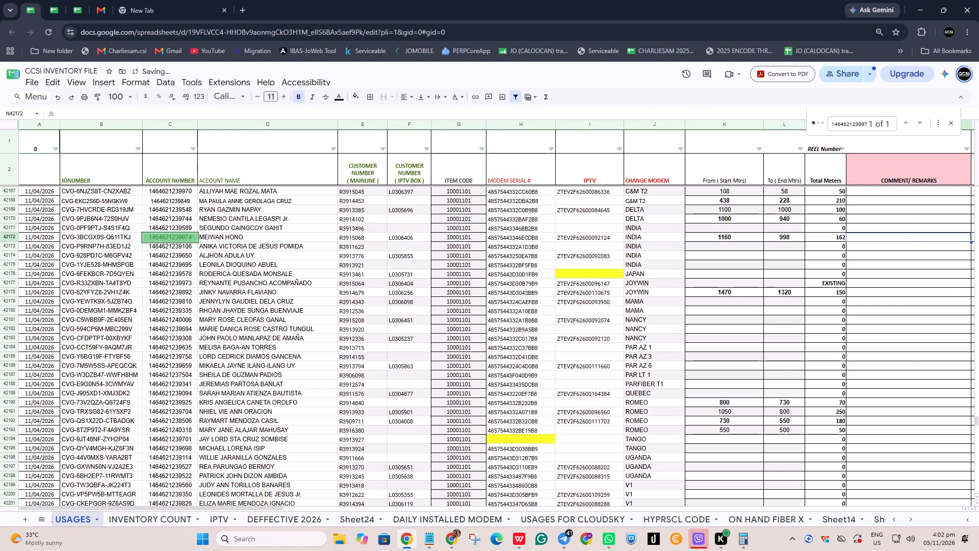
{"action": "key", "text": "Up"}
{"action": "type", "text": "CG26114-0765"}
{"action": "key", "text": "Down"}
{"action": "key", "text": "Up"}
Copy the reel number from row 42171 into the following INDIA records, rows 42172 and 42173.
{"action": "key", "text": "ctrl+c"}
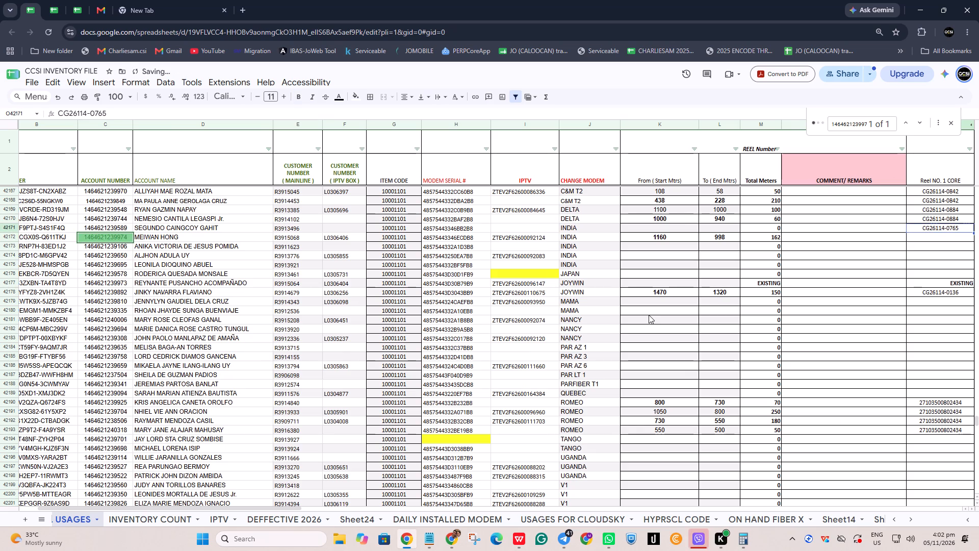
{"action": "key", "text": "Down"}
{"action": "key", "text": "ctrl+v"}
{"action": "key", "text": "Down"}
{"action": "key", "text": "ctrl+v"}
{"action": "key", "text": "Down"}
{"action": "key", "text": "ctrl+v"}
Paste the same reel number into the remaining INDIA records, rows 42174 and 42175.
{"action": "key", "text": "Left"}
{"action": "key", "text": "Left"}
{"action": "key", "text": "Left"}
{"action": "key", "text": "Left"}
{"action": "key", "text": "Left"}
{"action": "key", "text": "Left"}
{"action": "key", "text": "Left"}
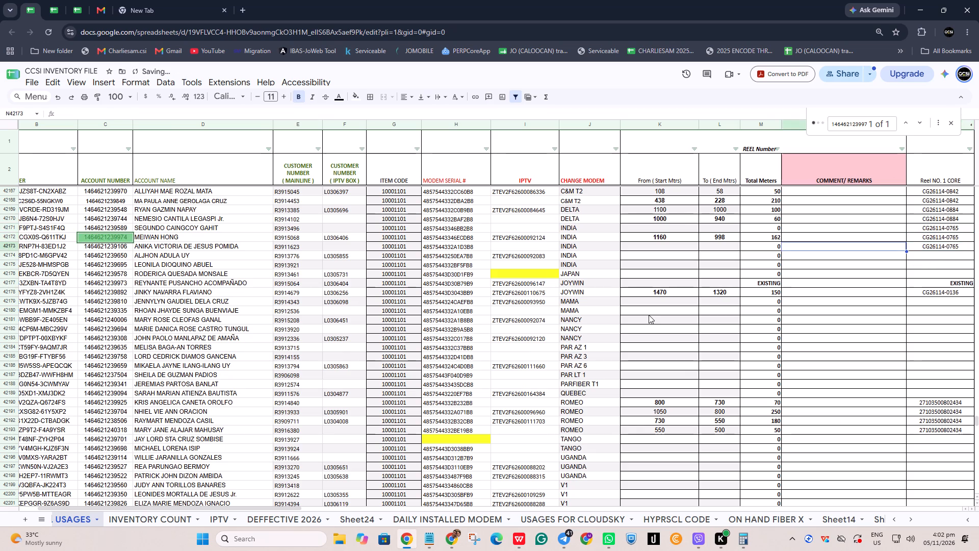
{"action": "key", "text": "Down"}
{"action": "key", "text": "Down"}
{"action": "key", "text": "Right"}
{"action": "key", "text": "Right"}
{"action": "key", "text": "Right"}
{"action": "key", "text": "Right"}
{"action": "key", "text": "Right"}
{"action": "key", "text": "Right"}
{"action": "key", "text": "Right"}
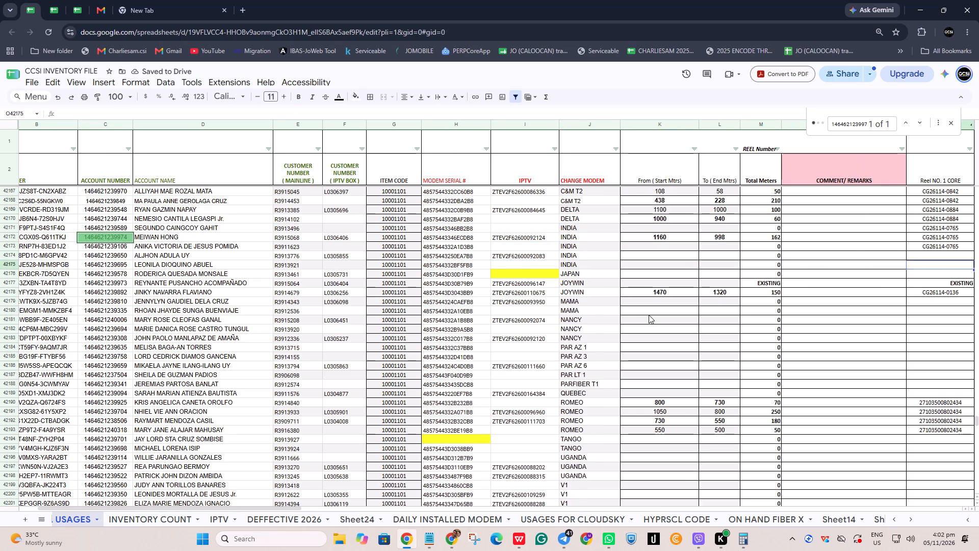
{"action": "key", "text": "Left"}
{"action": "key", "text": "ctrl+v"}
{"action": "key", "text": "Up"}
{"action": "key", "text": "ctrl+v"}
Set the 1 core quantity of row 42172 to 162.
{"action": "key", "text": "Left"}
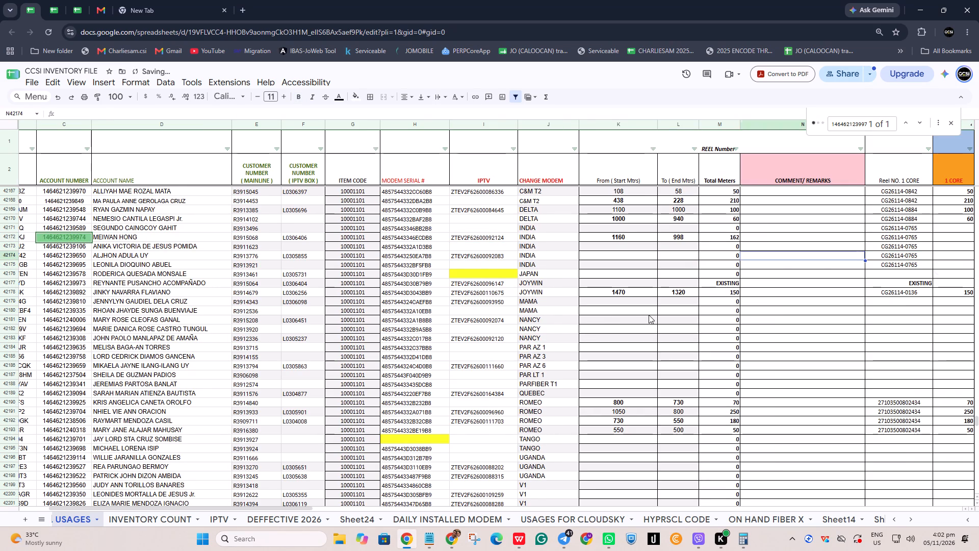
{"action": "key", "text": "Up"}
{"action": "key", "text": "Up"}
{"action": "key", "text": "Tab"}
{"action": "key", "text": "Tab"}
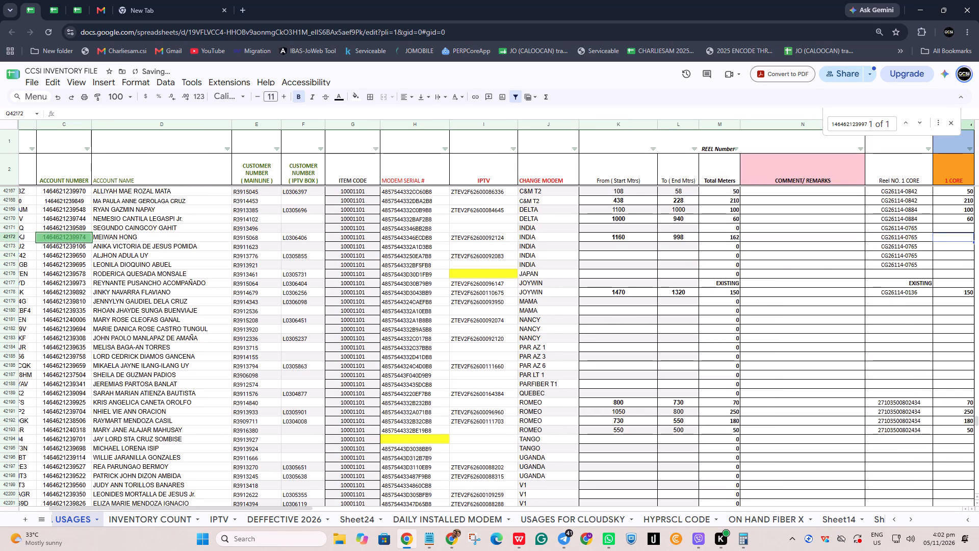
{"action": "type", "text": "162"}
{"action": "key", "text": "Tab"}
Enter an S-clamp quantity of 5 for each INDIA record, rows 42171 to 42175.
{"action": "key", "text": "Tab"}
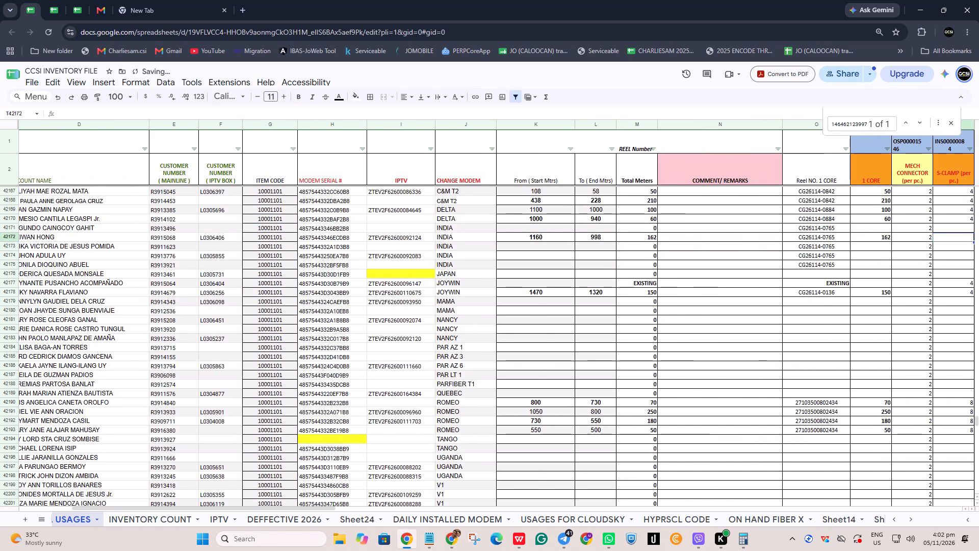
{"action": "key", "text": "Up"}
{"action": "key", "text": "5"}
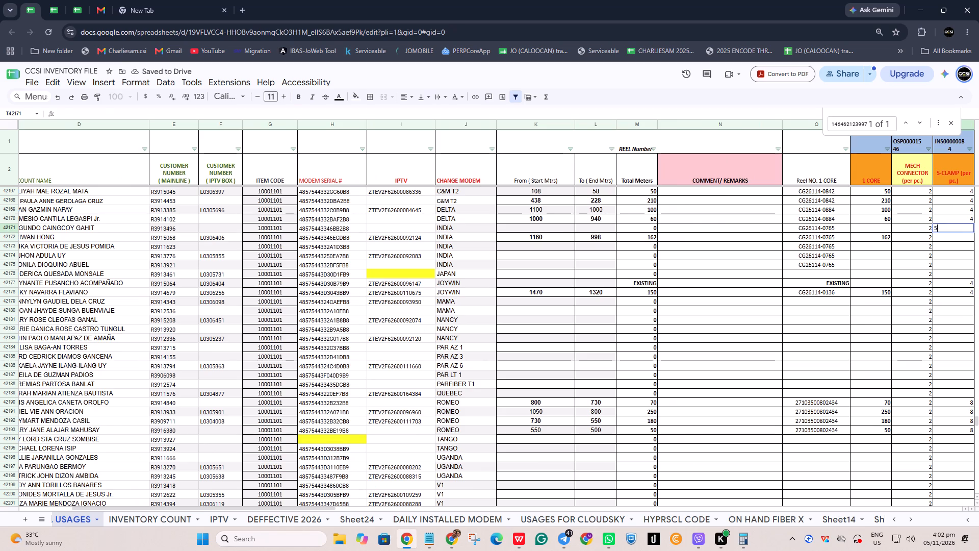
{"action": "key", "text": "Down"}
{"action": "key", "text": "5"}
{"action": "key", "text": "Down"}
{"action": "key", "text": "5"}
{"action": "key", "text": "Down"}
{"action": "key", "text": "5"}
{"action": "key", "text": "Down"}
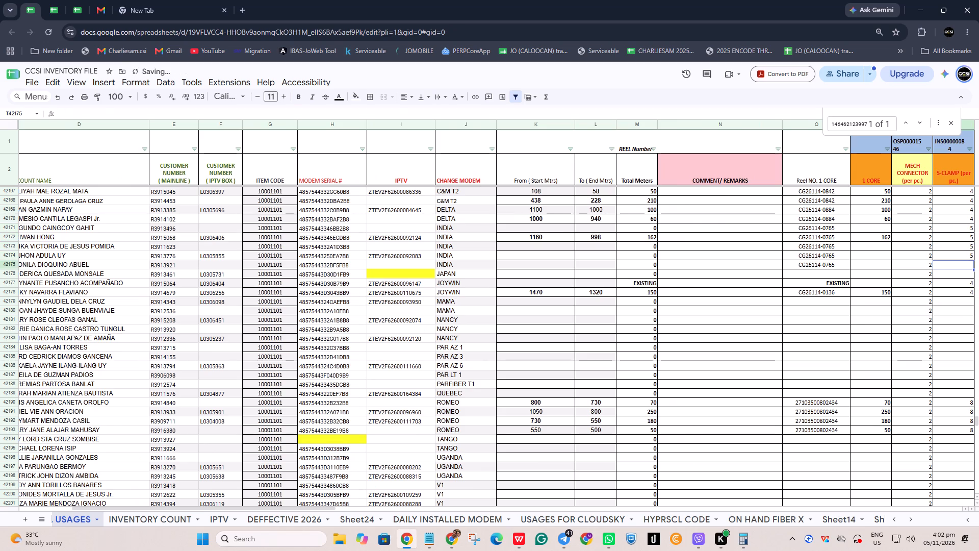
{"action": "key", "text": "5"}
Enter a house bracket quantity of 1 for each INDIA record, rows 42171 to 42175.
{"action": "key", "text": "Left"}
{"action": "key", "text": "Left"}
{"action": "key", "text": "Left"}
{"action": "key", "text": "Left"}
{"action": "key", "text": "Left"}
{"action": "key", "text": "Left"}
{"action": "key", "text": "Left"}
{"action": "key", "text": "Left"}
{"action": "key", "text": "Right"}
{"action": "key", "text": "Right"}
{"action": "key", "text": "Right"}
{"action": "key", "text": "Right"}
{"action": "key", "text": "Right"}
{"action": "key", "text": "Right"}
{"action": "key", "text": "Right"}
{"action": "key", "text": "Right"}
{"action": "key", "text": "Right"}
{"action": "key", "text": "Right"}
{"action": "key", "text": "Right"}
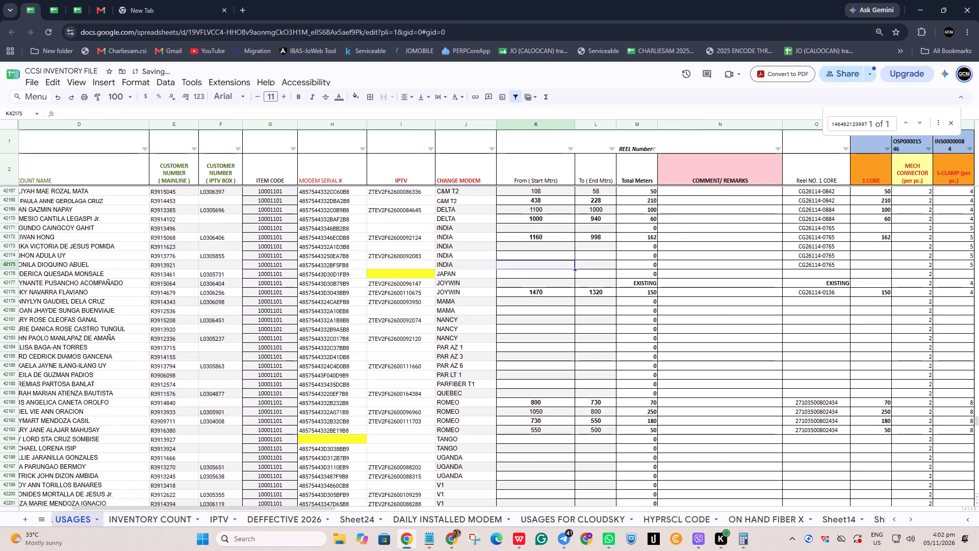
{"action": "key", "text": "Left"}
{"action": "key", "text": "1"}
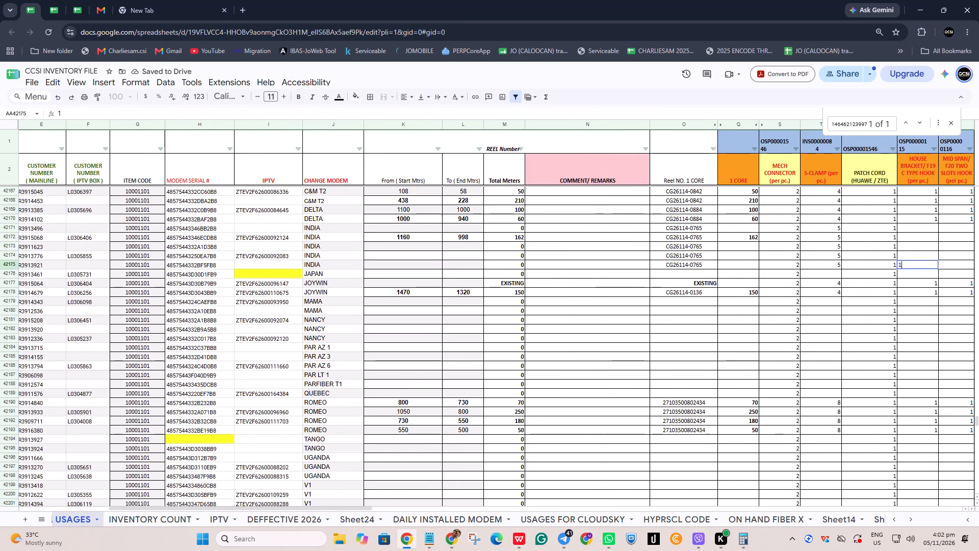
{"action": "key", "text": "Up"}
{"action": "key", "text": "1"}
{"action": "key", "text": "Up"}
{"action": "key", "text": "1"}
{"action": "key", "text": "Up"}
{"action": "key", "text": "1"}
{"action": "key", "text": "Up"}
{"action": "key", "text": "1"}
Enter a mid span hook quantity of 1 for each INDIA record, rows 42171 to 42175.
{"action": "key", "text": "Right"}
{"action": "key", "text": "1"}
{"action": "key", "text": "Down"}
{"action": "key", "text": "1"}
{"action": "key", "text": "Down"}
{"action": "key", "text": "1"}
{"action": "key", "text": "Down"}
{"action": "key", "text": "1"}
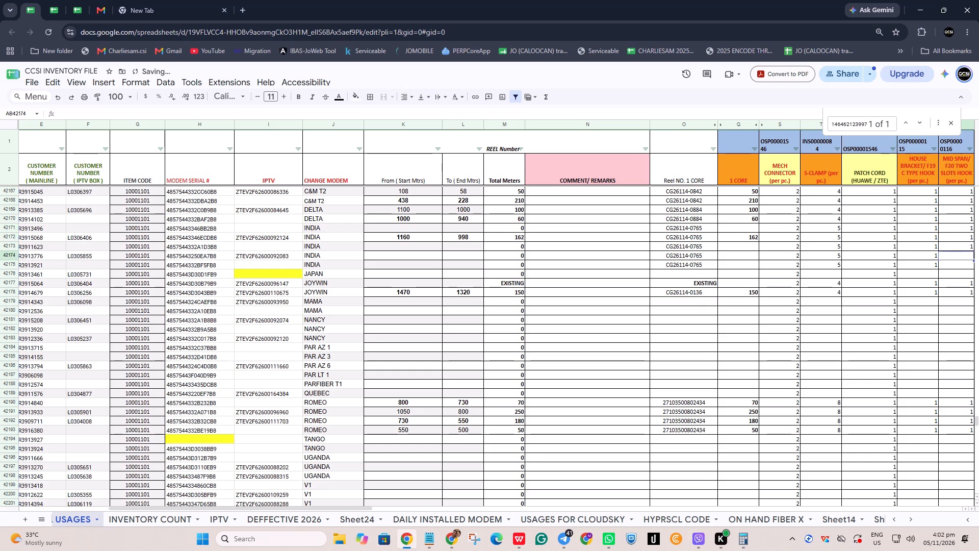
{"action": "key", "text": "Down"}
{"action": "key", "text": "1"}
Enter a cable clip quantity of 20 for each INDIA record, rows 42171 to 42175.
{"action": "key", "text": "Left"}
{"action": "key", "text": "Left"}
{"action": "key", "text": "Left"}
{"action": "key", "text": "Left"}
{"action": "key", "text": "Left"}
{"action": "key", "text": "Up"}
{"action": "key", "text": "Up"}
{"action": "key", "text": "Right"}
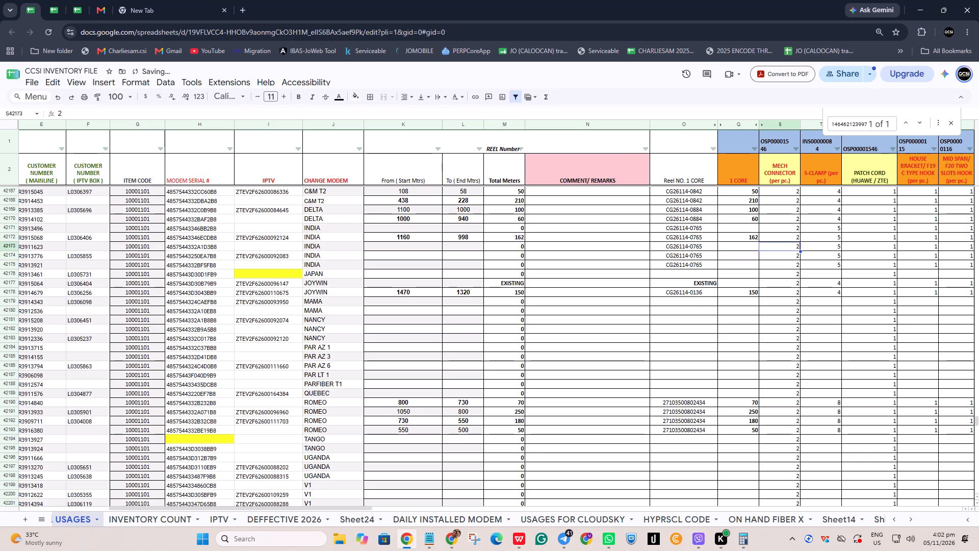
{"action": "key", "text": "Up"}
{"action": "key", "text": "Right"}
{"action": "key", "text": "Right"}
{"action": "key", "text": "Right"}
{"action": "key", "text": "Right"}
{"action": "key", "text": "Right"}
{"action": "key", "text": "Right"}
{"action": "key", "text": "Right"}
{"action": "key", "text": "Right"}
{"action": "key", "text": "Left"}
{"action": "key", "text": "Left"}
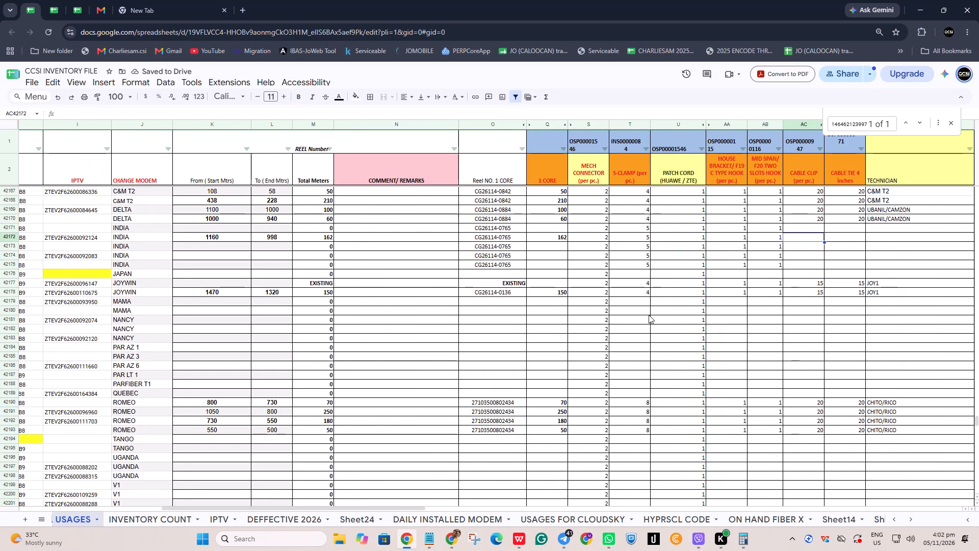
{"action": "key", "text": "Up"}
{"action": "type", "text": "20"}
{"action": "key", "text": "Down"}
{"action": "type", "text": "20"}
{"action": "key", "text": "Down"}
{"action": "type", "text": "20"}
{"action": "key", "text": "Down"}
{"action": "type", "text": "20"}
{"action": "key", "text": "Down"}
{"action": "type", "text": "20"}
Enter a 4-inch cable tie quantity of 20 for each INDIA record, rows 42171 to 42175.
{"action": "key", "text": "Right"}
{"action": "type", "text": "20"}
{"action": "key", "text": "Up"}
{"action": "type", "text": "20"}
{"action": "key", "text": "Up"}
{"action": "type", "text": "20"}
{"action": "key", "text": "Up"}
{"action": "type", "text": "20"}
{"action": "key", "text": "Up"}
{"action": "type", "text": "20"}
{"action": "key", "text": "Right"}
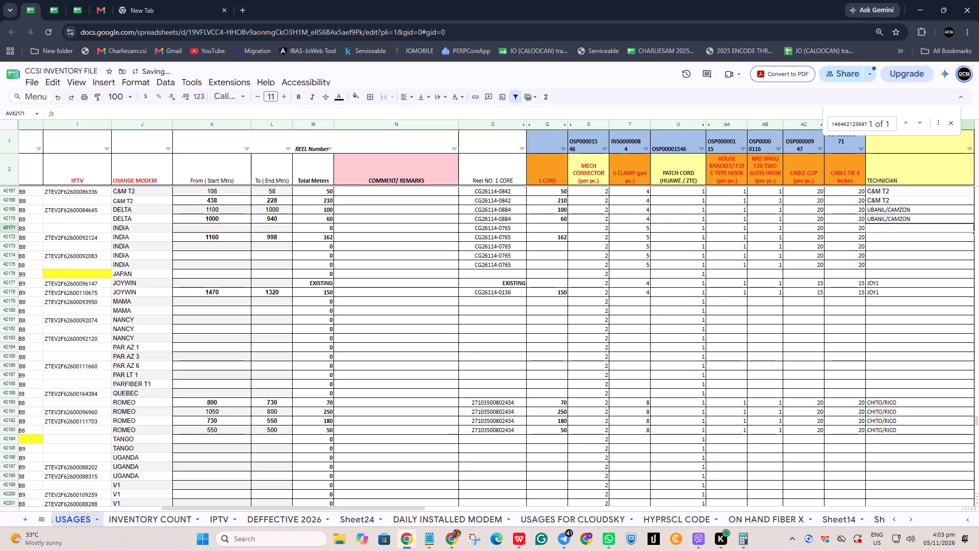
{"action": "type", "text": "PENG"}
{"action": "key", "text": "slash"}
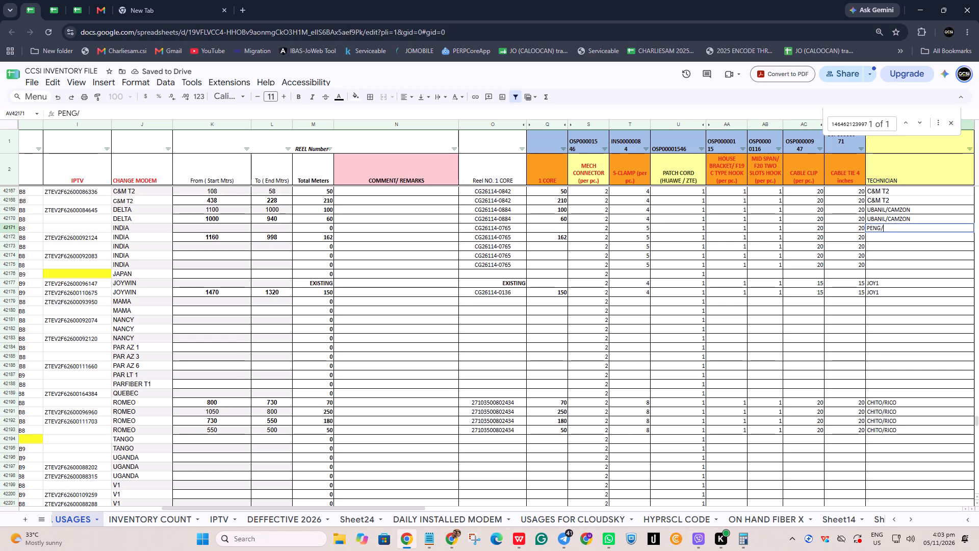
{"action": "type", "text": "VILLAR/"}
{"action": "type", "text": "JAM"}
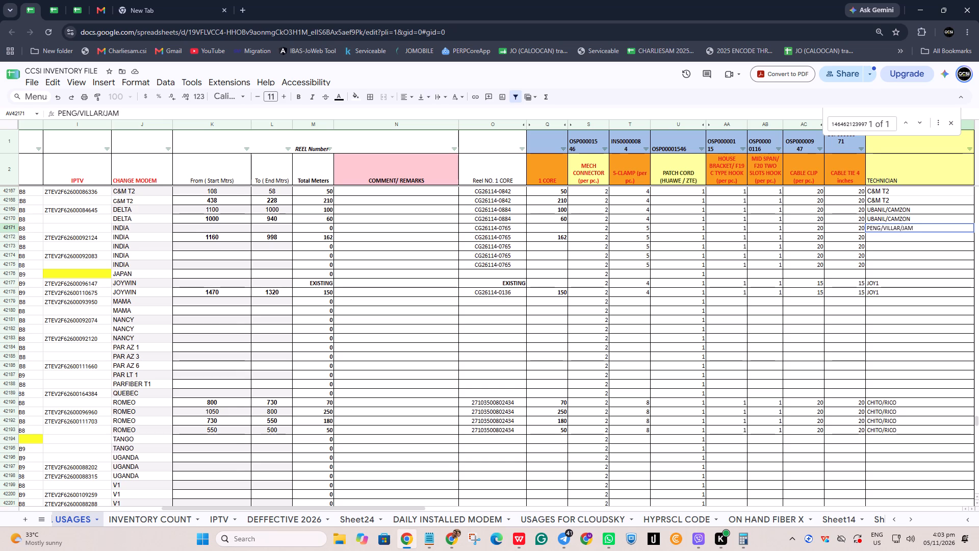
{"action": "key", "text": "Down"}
Copy the technician entry from row 42171 into the other INDIA records, rows 42172 to 42175.
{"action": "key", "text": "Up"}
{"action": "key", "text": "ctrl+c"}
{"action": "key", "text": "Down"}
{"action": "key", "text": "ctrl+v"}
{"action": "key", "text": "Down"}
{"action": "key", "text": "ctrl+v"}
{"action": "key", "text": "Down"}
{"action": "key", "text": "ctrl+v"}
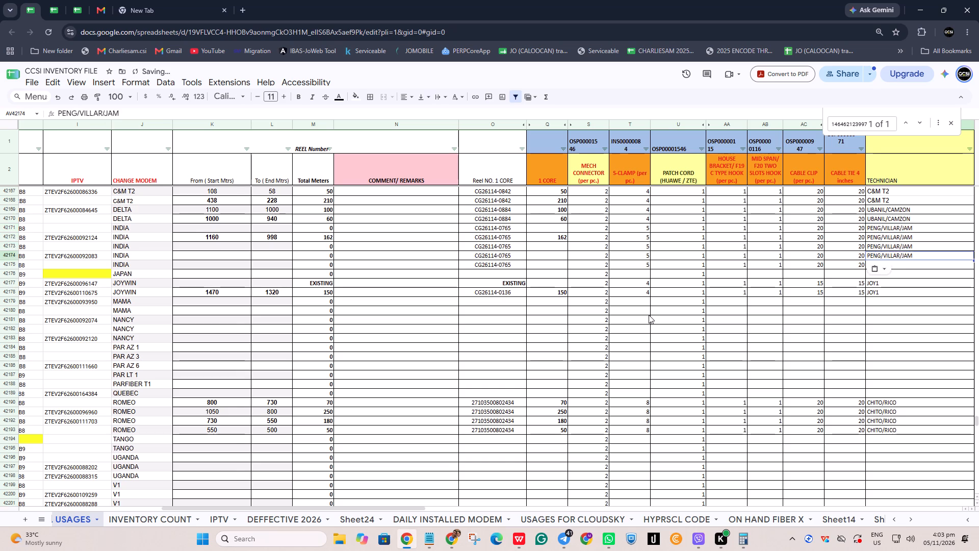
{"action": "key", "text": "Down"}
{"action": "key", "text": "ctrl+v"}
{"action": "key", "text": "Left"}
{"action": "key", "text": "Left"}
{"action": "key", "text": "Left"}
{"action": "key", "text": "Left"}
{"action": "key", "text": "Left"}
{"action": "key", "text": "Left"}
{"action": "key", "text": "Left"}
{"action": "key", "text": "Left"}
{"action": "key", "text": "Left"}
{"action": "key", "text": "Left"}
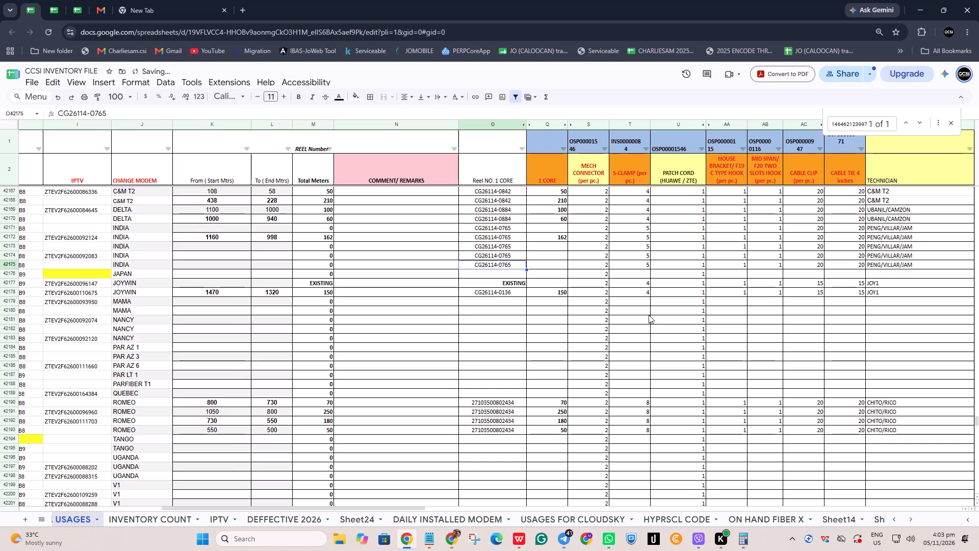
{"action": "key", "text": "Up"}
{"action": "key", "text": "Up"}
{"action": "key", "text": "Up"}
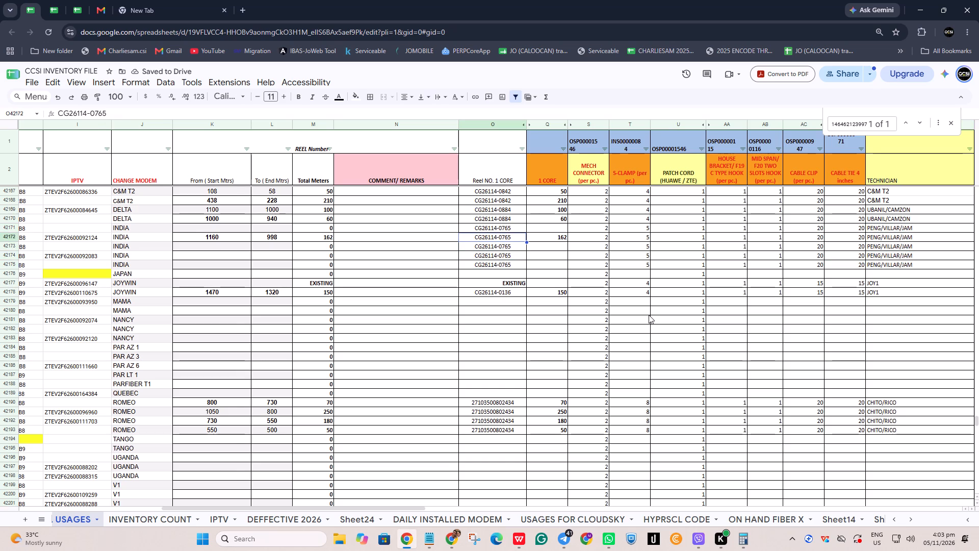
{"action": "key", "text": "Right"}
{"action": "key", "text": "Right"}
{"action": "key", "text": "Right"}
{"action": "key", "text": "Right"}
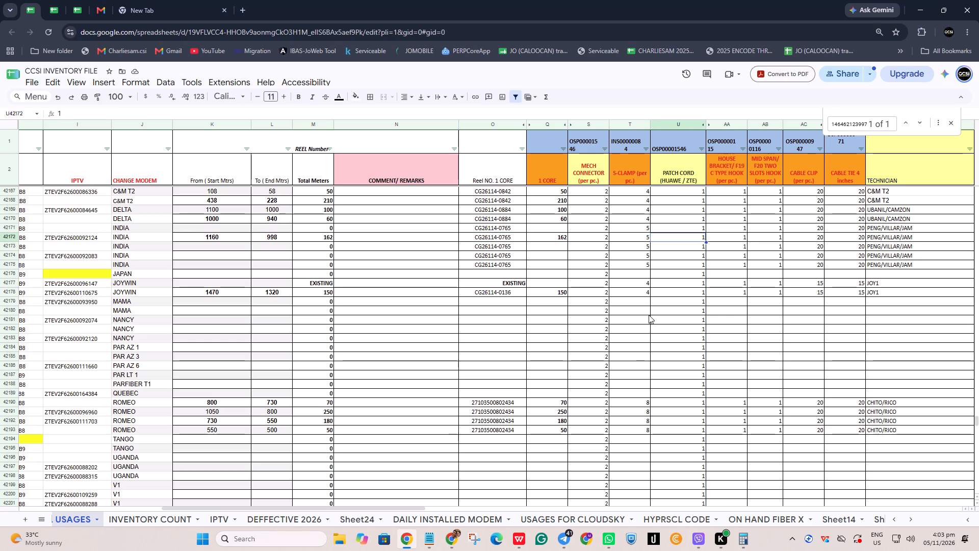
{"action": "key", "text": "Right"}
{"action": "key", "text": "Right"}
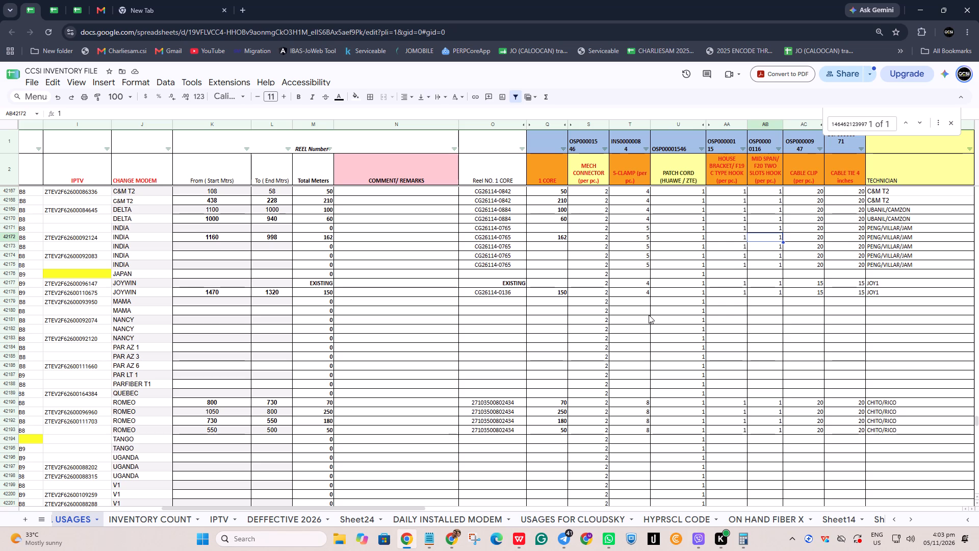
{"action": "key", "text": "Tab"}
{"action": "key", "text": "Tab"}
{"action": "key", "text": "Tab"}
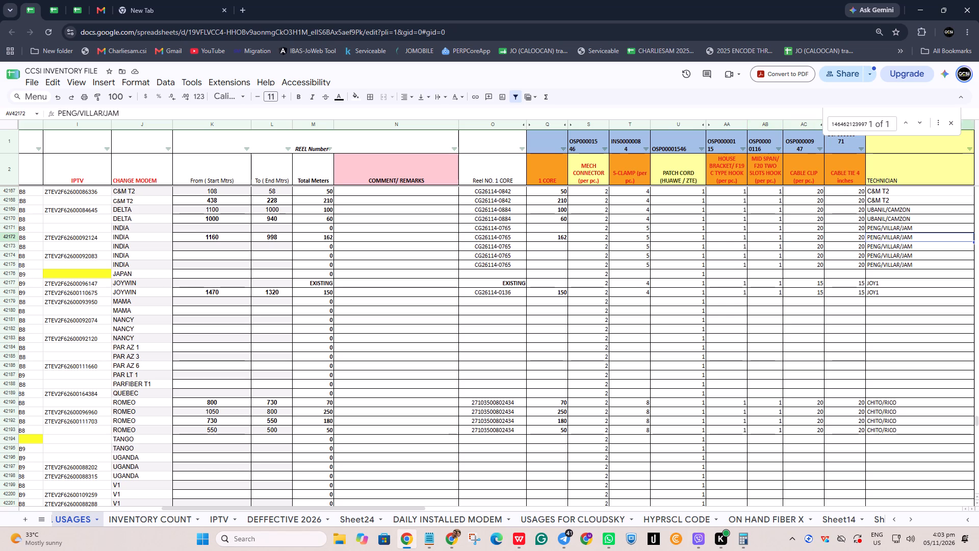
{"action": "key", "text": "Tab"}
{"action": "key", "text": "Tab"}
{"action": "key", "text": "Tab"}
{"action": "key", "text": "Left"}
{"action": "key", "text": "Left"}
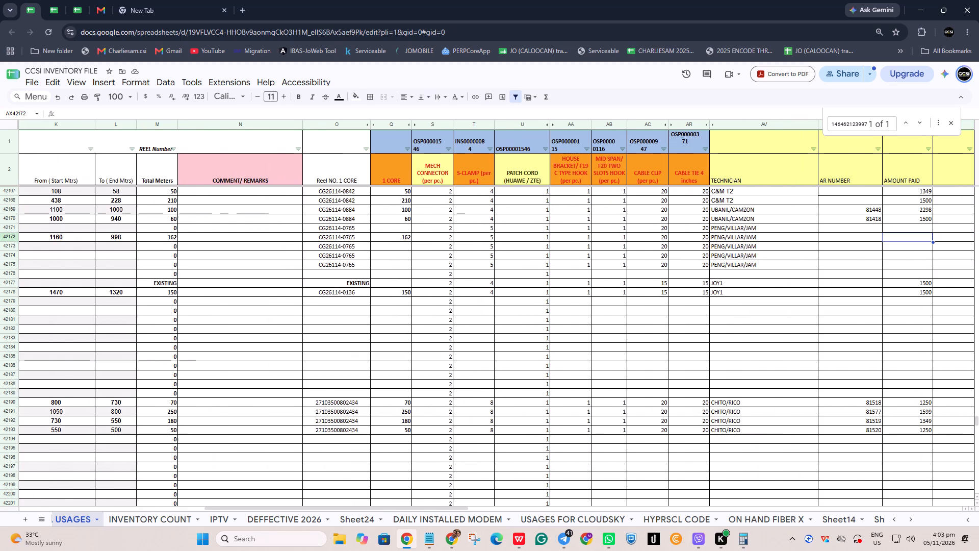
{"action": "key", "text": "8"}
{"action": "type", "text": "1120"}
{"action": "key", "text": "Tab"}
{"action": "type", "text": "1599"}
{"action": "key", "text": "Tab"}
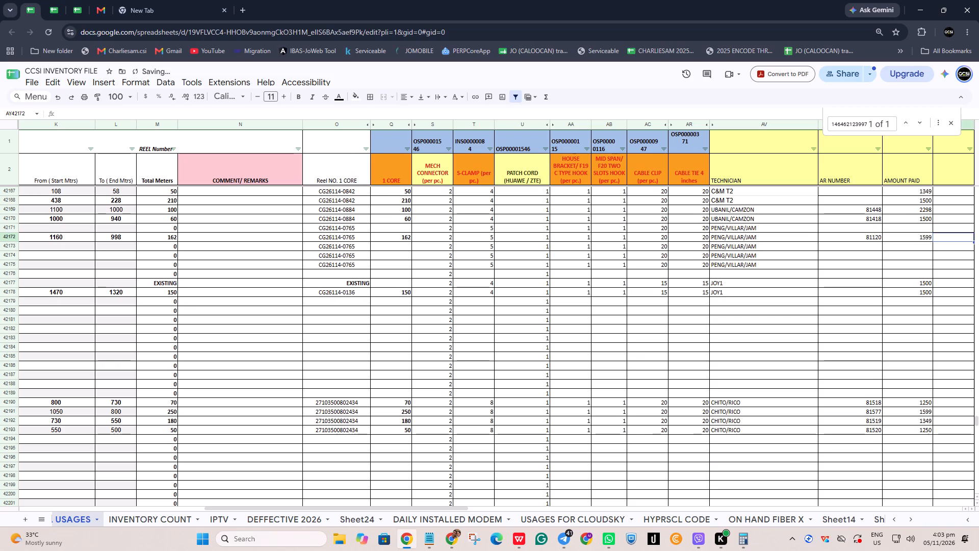
Go back to the JO number at the start of row 42172 to view the record's account details.
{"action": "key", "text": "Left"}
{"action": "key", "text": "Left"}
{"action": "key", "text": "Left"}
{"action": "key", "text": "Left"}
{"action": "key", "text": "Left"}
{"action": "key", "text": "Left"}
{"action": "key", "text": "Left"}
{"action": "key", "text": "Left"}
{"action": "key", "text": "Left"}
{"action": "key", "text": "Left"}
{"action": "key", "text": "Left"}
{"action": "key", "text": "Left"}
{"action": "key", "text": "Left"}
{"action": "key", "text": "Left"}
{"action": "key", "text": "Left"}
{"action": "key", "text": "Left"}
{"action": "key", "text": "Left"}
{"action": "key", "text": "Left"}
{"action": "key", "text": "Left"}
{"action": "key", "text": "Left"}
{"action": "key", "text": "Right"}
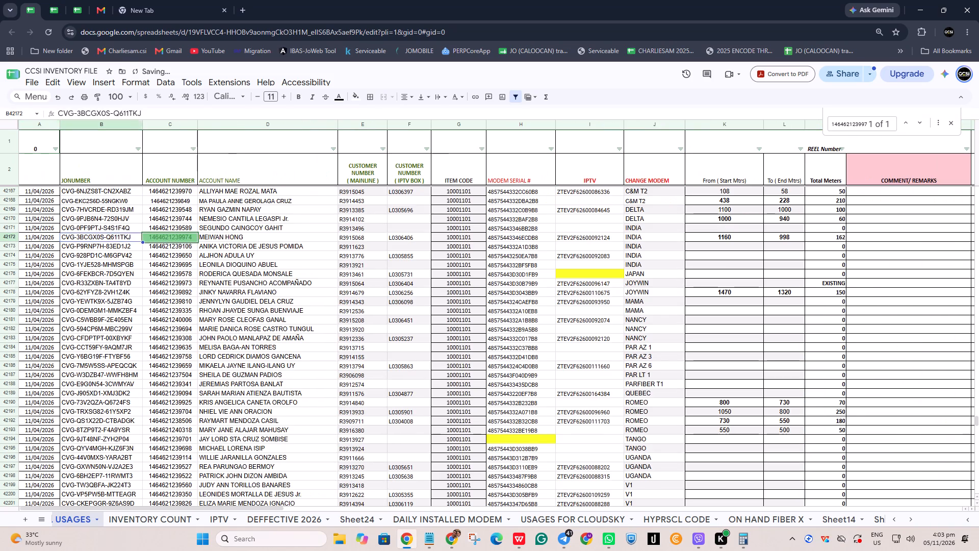
Enter a start meter reading of 998 and an end reading of 940 for the INDIA record in row 42173.
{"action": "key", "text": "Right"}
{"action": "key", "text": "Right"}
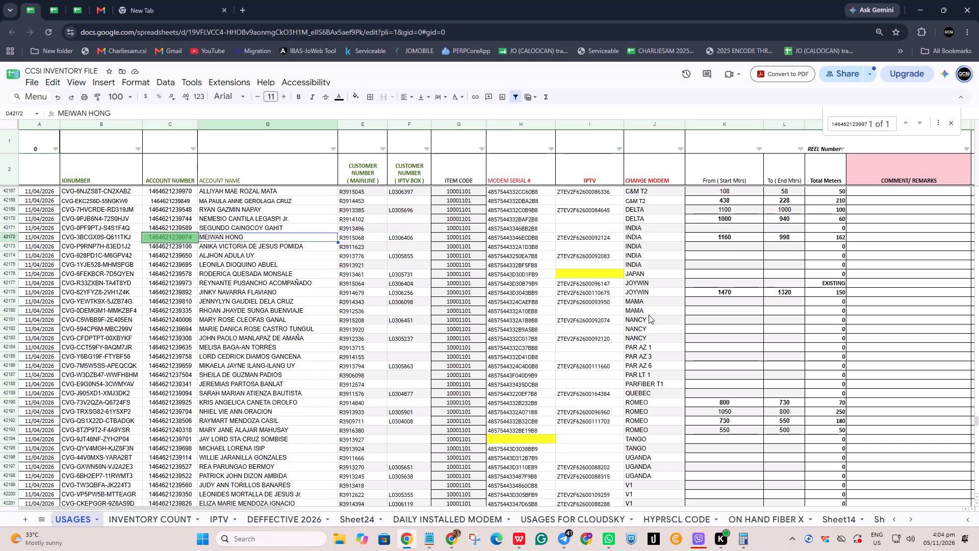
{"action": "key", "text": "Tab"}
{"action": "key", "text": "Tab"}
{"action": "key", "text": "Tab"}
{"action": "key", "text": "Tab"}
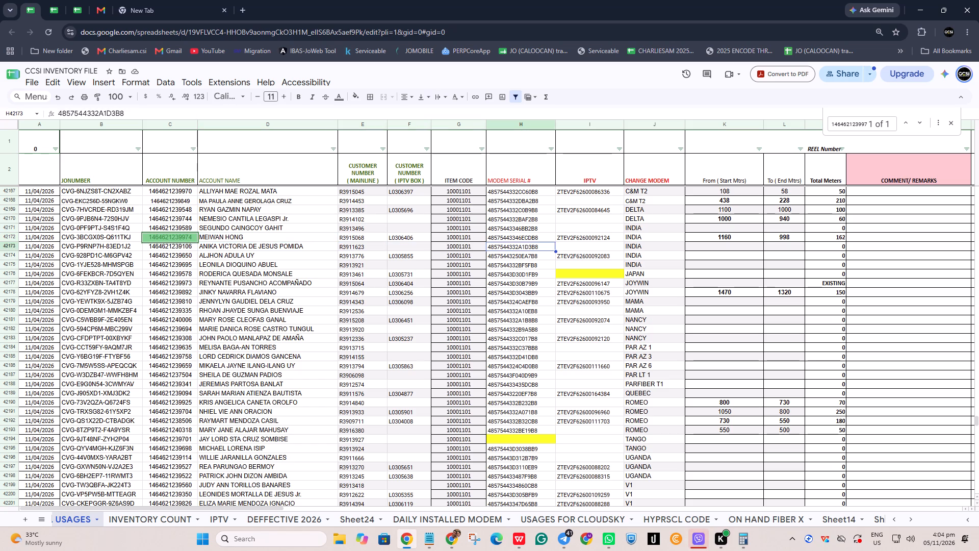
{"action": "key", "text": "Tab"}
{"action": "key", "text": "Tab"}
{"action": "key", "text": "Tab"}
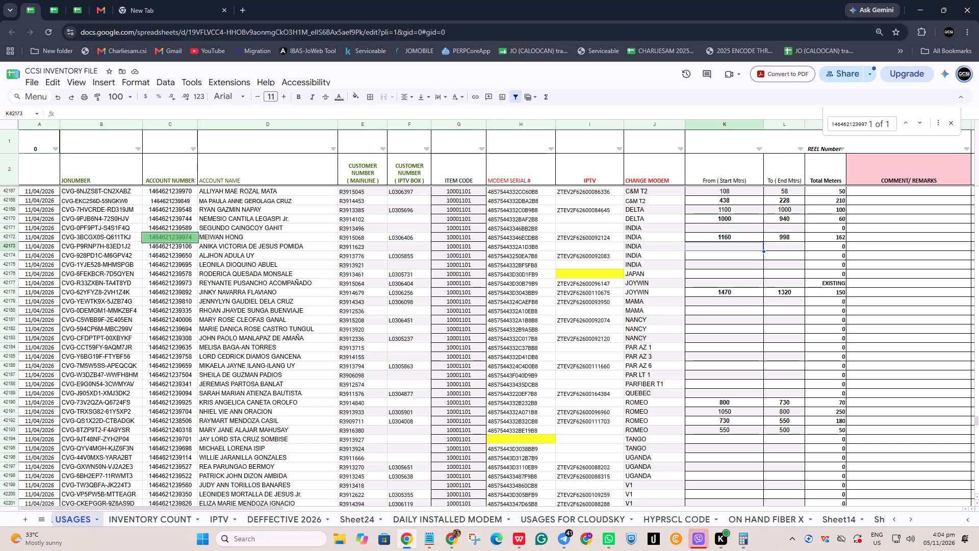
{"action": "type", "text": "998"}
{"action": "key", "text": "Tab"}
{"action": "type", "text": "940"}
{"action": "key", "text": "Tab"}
Enter 58 as the 1 CORE quantity for the INDIA record in row 42173.
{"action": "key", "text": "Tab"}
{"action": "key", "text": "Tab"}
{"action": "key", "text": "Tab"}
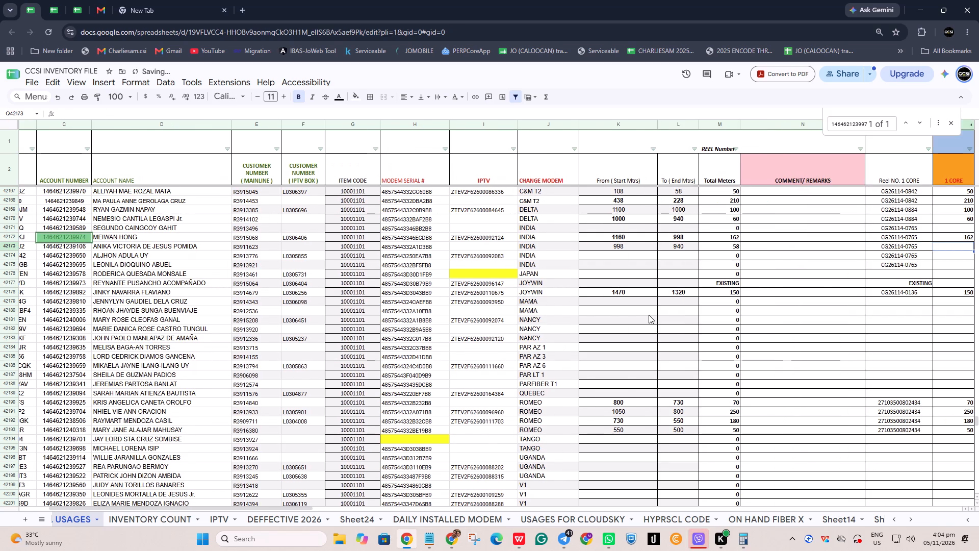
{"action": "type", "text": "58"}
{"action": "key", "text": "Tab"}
Enter AR number 8119 and an amount paid of 1500 for the INDIA record in row 42173.
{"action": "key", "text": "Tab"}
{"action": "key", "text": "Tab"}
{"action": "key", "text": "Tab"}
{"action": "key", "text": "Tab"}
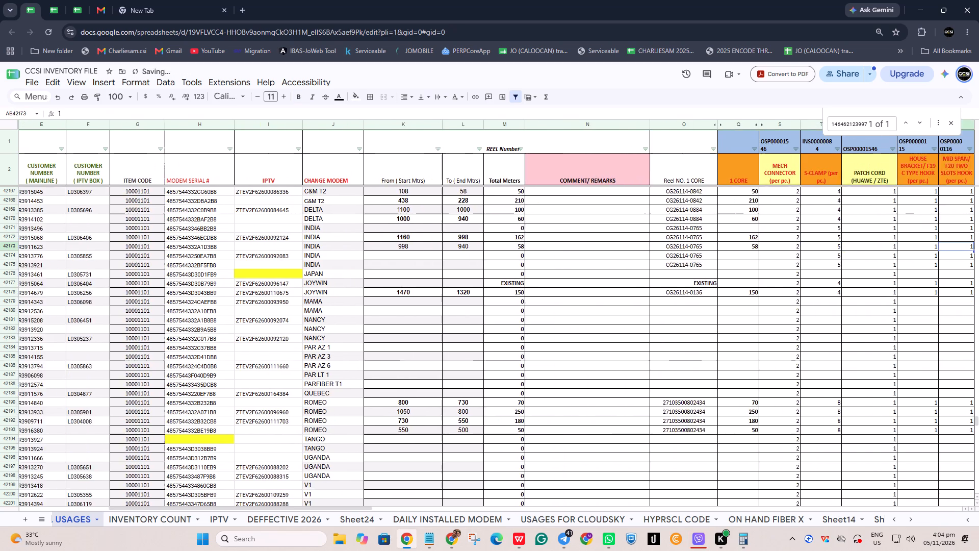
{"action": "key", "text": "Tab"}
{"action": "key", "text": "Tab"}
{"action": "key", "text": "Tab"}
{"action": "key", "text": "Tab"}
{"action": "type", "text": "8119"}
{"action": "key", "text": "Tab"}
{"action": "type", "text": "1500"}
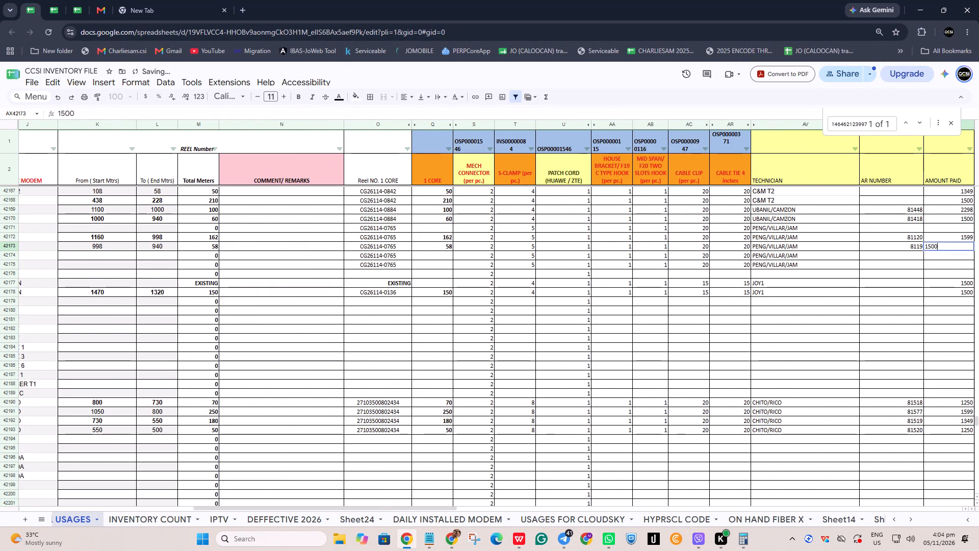
Correct the AR number in row 42173 to 81119.
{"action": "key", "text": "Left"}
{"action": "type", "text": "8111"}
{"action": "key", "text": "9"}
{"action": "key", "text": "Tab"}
Go back to the account number in row 42173 to view the record's account details.
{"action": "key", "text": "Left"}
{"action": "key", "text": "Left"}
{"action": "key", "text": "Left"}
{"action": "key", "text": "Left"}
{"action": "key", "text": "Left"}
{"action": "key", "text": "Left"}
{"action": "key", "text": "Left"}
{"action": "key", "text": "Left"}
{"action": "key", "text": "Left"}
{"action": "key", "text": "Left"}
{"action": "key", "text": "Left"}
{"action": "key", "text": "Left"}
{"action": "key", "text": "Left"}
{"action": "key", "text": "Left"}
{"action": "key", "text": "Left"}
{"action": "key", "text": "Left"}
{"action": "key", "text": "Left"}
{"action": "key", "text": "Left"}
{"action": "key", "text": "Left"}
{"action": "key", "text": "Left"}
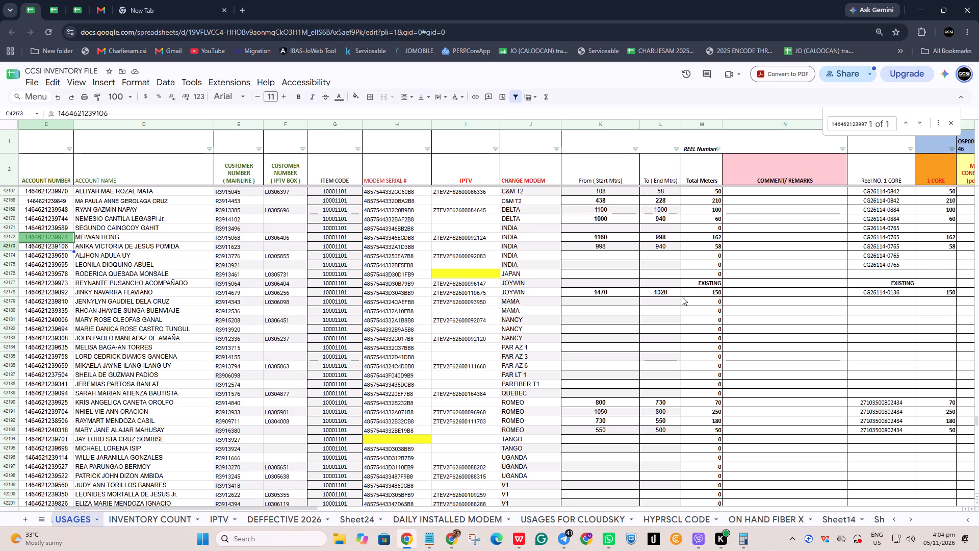
Check the INDIA record in row 42171 across its account details and start meter reading, returning to its account number.
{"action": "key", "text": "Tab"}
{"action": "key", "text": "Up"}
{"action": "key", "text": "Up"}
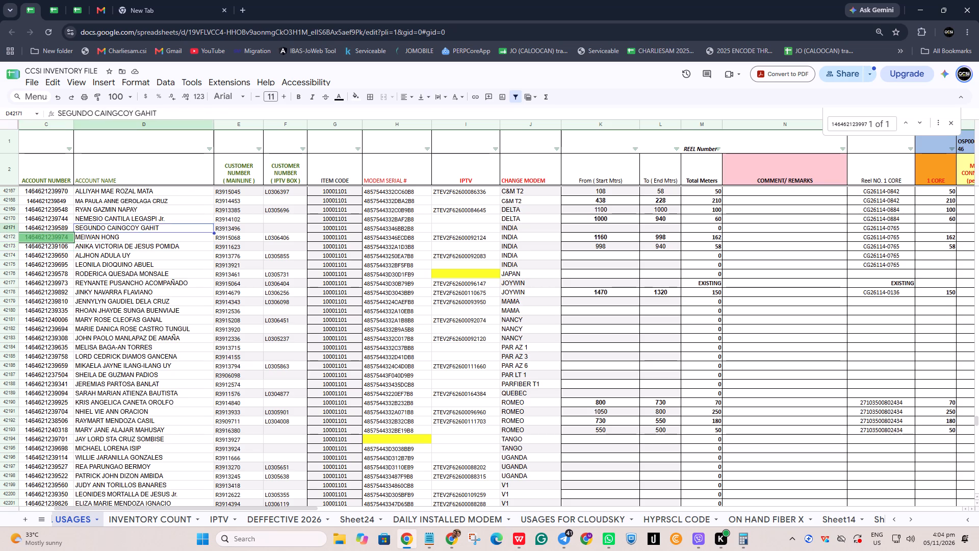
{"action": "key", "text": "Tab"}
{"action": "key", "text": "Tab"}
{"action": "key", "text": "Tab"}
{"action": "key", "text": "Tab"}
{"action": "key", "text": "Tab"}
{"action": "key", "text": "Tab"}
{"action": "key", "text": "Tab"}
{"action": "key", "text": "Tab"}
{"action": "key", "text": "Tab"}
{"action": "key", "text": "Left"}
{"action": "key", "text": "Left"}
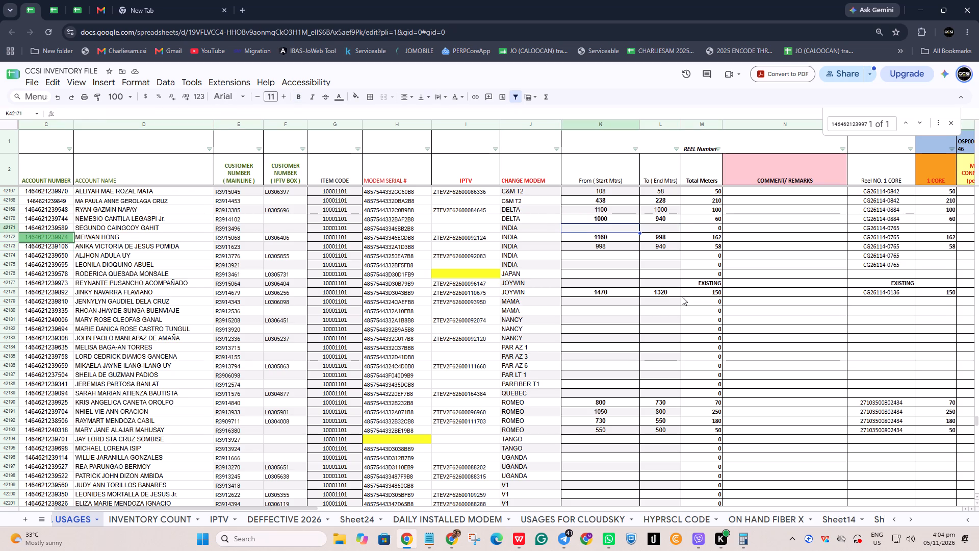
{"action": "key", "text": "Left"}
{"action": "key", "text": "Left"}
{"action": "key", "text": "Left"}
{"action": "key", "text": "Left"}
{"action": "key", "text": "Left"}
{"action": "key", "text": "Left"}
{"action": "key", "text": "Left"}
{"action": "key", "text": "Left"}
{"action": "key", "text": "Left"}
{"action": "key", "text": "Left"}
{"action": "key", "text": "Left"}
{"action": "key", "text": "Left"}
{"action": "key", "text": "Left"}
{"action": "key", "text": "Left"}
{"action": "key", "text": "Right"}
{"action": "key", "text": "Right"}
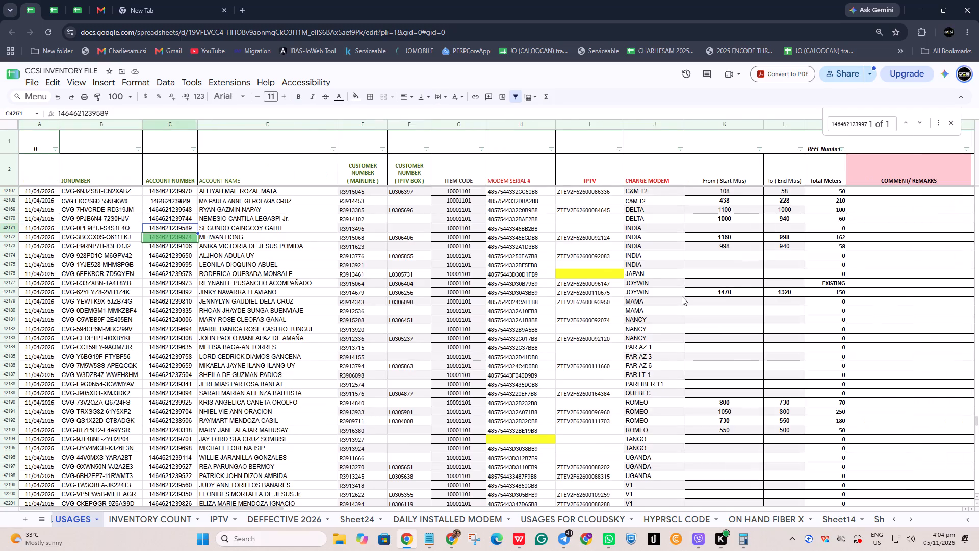
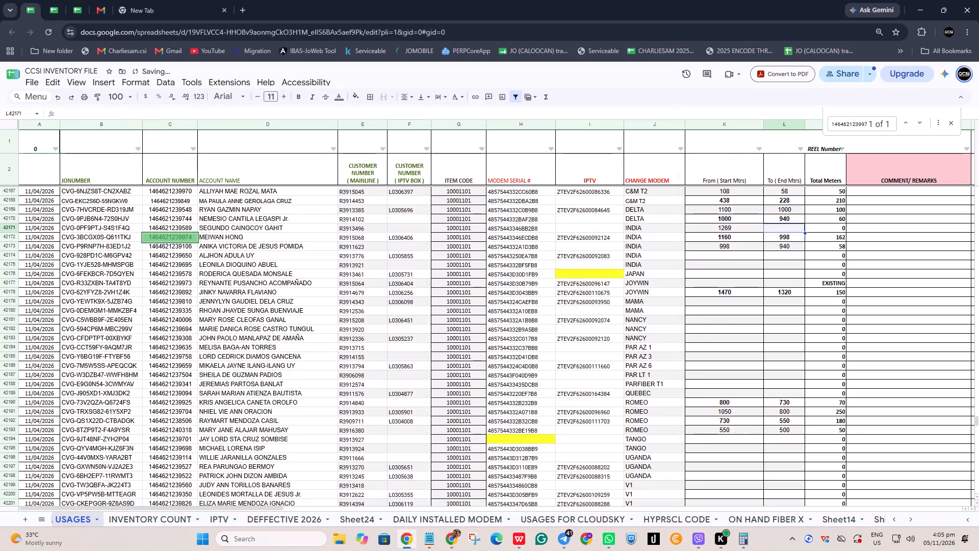
Enter an end meter reading of 1210 for the INDIA record in row 42171.
{"action": "type", "text": "1210"}
{"action": "key", "text": "Tab"}
{"action": "key", "text": "Tab"}
{"action": "key", "text": "Tab"}
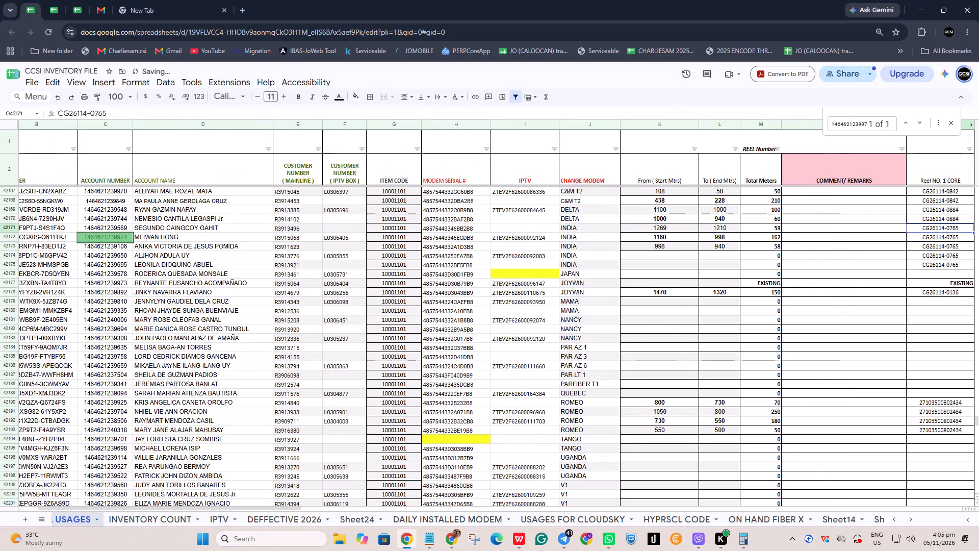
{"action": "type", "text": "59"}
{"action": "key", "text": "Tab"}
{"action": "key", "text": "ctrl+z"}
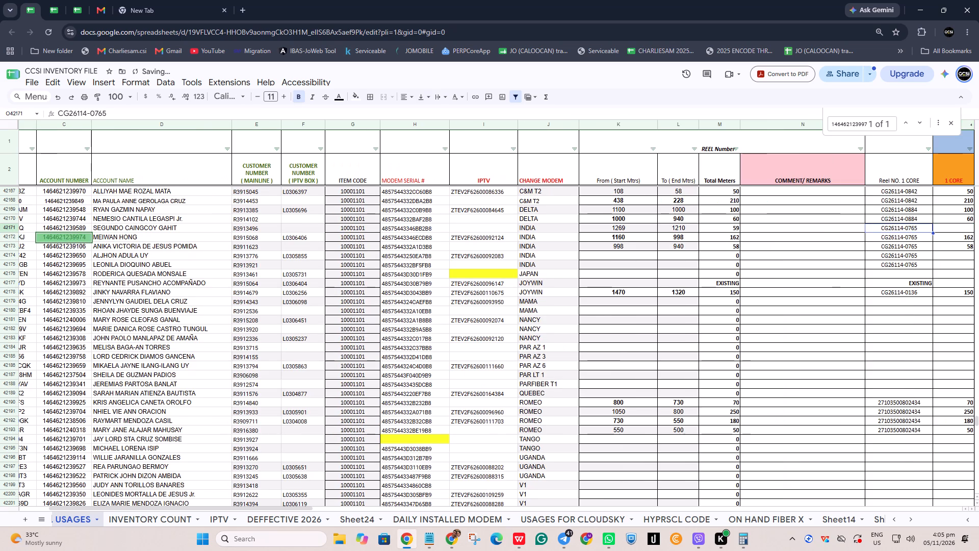
Enter a 1 CORE quantity of 59 for the INDIA record in row 42171.
{"action": "key", "text": "Right"}
{"action": "type", "text": "59"}
{"action": "key", "text": "Tab"}
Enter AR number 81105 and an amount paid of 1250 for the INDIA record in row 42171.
{"action": "key", "text": "Tab"}
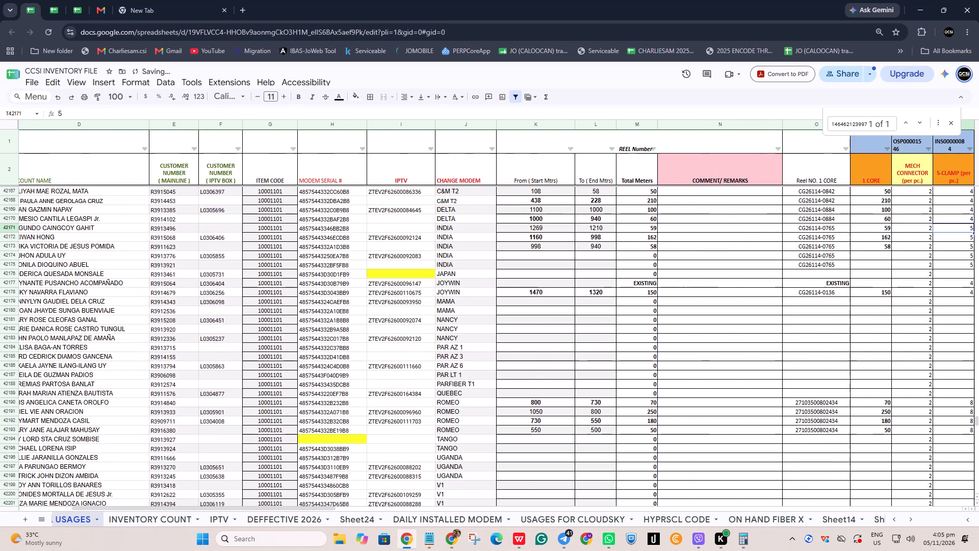
{"action": "key", "text": "Tab"}
{"action": "key", "text": "Tab"}
{"action": "key", "text": "Tab"}
{"action": "key", "text": "Tab"}
{"action": "key", "text": "Tab"}
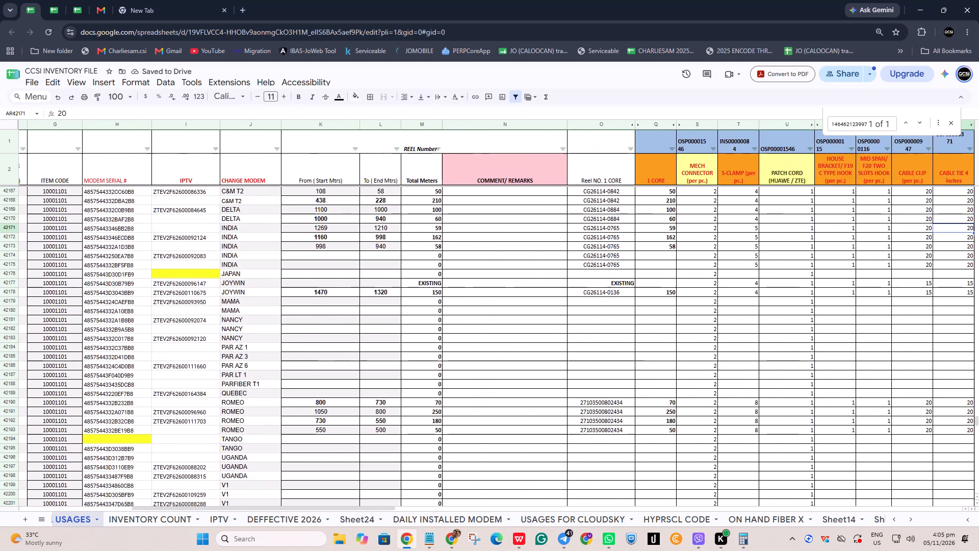
{"action": "key", "text": "Tab"}
{"action": "key", "text": "Tab"}
{"action": "key", "text": "8"}
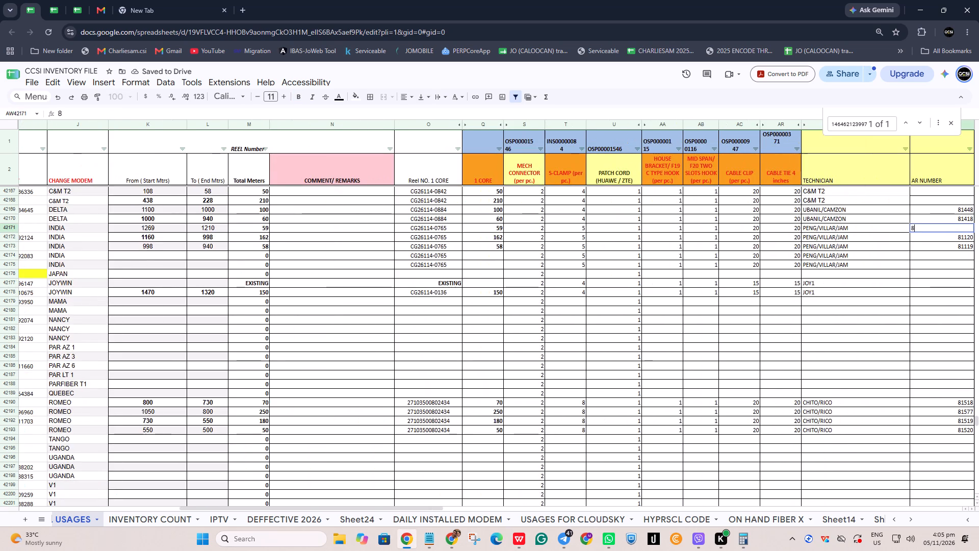
{"action": "type", "text": "1105"}
{"action": "key", "text": "Tab"}
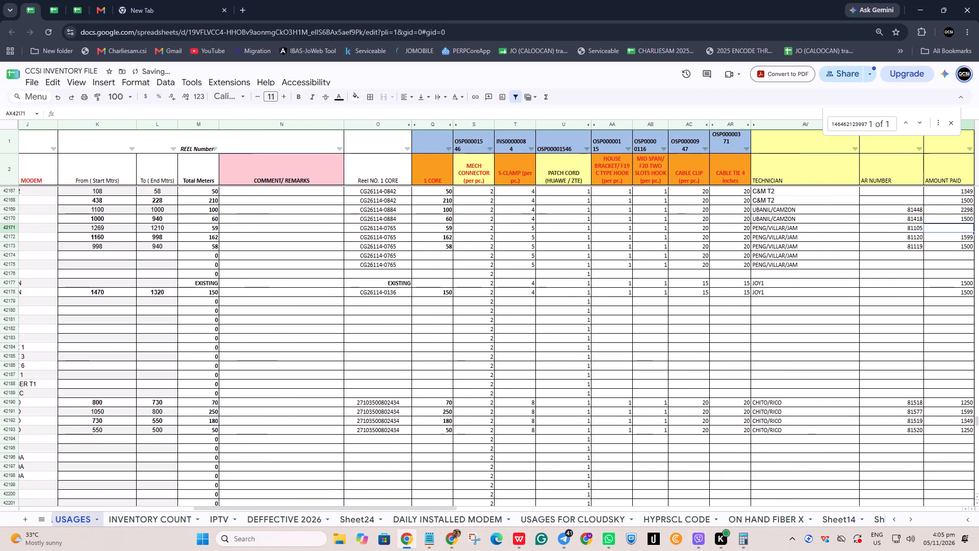
{"action": "type", "text": "1250"}
{"action": "key", "text": "Tab"}
Go back to row 42171's account details and check its account name and customer number fields.
{"action": "key", "text": "Left"}
{"action": "key", "text": "Left"}
{"action": "key", "text": "Left"}
{"action": "key", "text": "Left"}
{"action": "key", "text": "Left"}
{"action": "key", "text": "Left"}
{"action": "key", "text": "Left"}
{"action": "key", "text": "Left"}
{"action": "key", "text": "Left"}
{"action": "key", "text": "Left"}
{"action": "key", "text": "Left"}
{"action": "key", "text": "Left"}
{"action": "key", "text": "Left"}
{"action": "key", "text": "Left"}
{"action": "key", "text": "Left"}
{"action": "key", "text": "Left"}
{"action": "key", "text": "Left"}
{"action": "key", "text": "Left"}
{"action": "key", "text": "Left"}
{"action": "key", "text": "Left"}
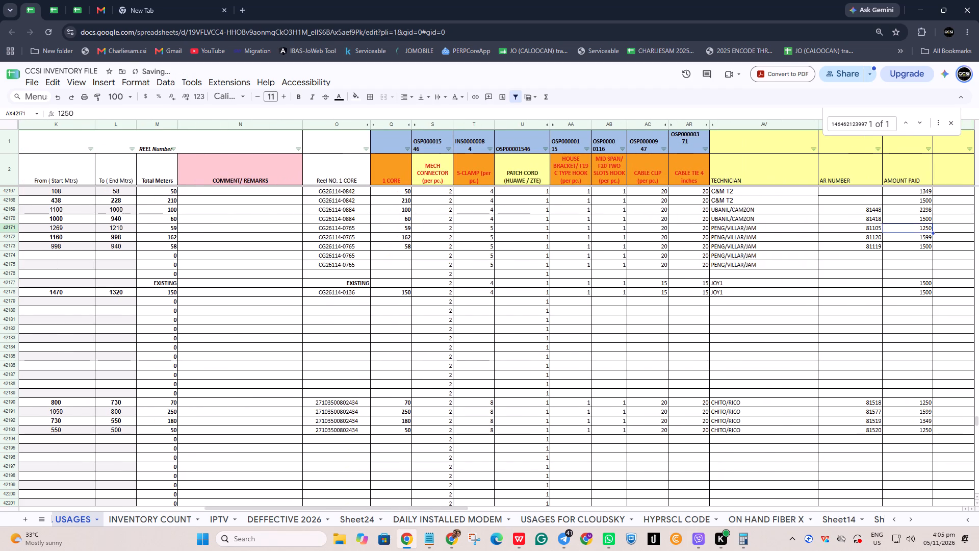
{"action": "key", "text": "Right"}
{"action": "key", "text": "Right"}
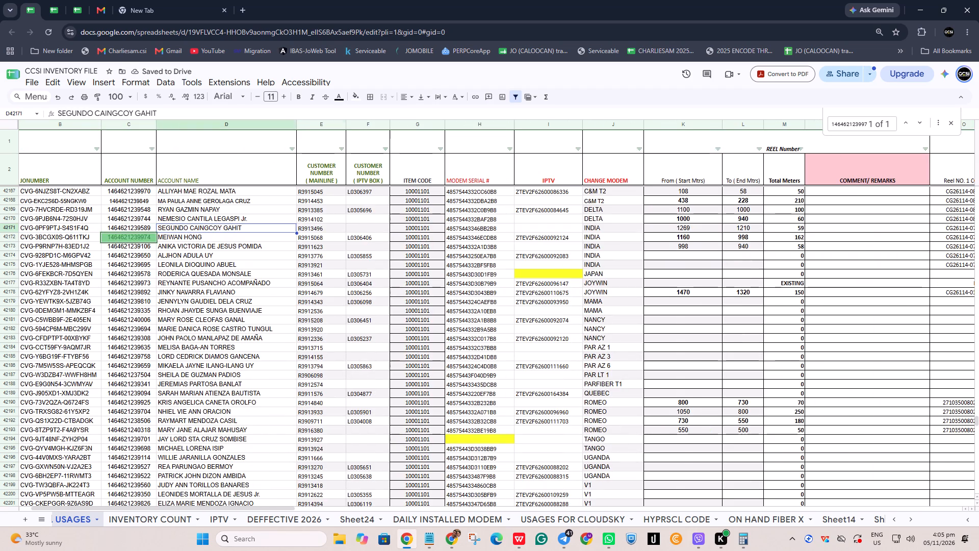
{"action": "key", "text": "Right"}
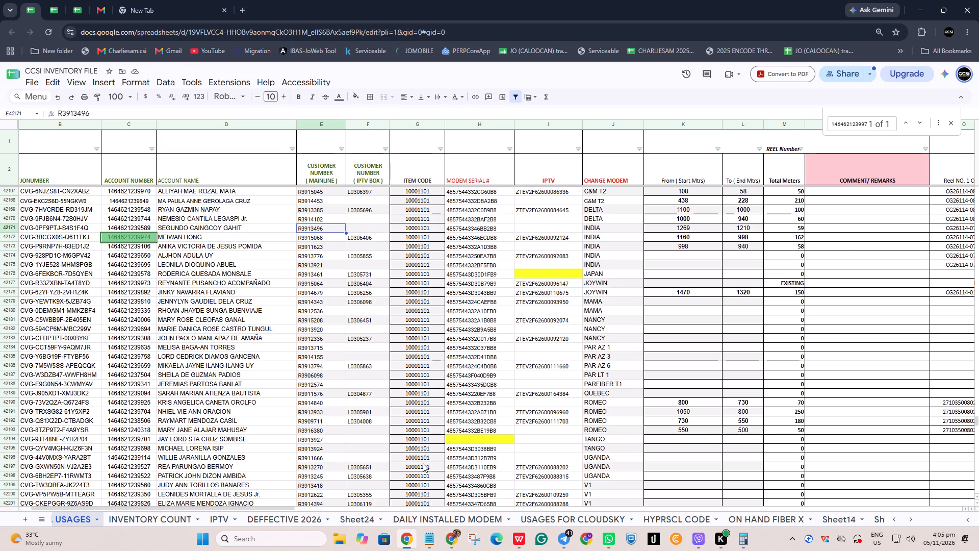
{"action": "key", "text": "Tab"}
Enter a start meter reading of 940 and an end reading of 802 for the INDIA record in row 42175.
{"action": "key", "text": "Down"}
{"action": "key", "text": "Down"}
{"action": "key", "text": "Down"}
{"action": "key", "text": "Left"}
{"action": "key", "text": "Left"}
{"action": "key", "text": "Left"}
{"action": "key", "text": "Down"}
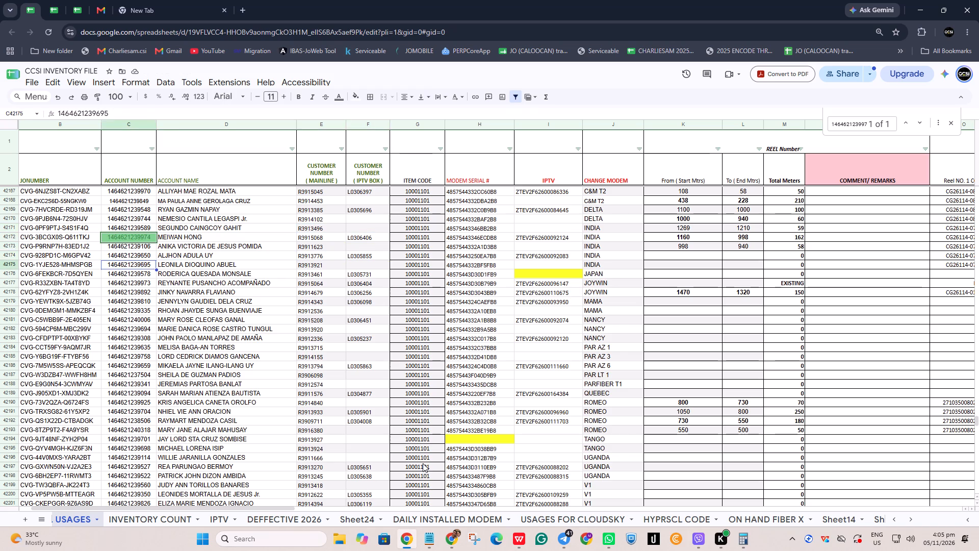
{"action": "key", "text": "Tab"}
{"action": "key", "text": "Tab"}
{"action": "key", "text": "Tab"}
{"action": "key", "text": "Tab"}
{"action": "key", "text": "Tab"}
{"action": "key", "text": "Tab"}
{"action": "key", "text": "Tab"}
{"action": "key", "text": "Tab"}
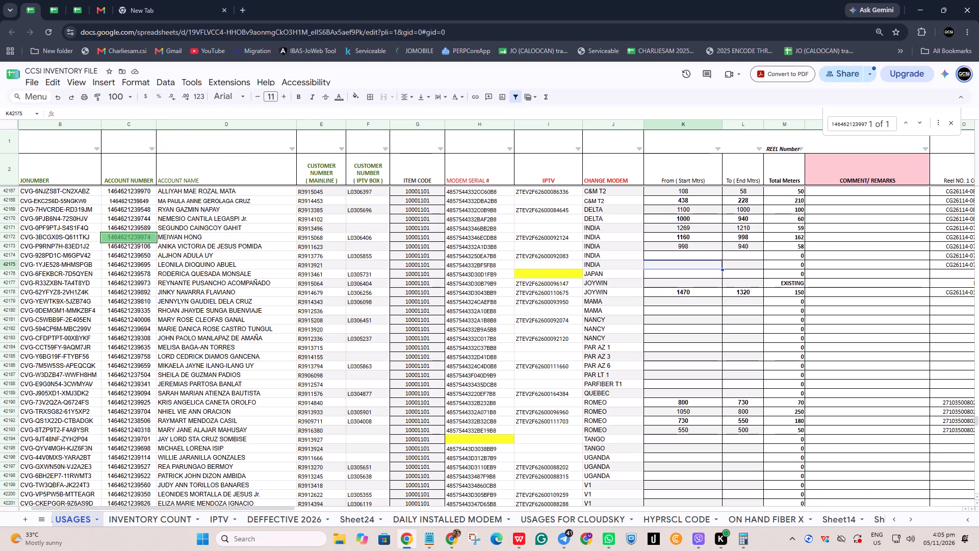
{"action": "type", "text": "940"}
{"action": "key", "text": "Tab"}
{"action": "type", "text": "802"}
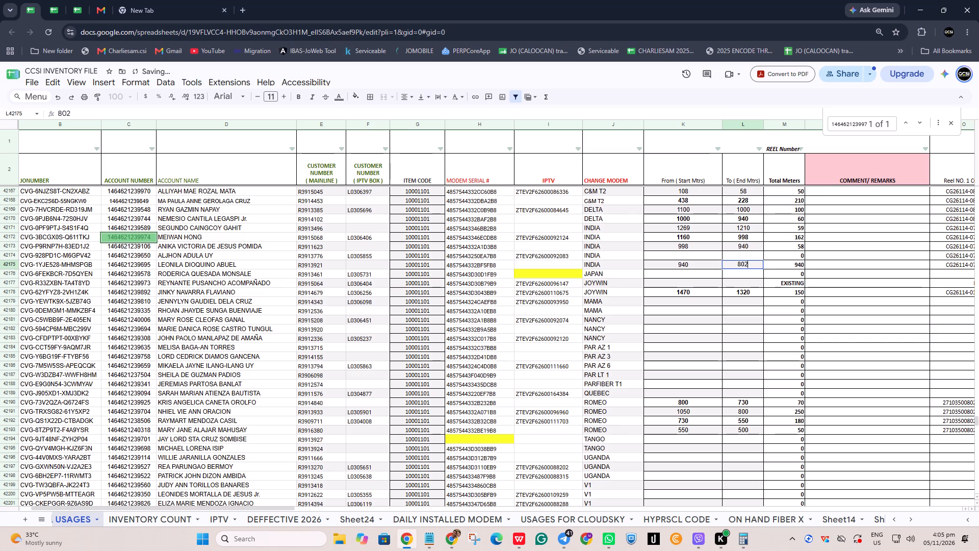
{"action": "key", "text": "Tab"}
Enter a 1 CORE quantity of 138 for the INDIA record in row 42175.
{"action": "key", "text": "Tab"}
{"action": "key", "text": "Tab"}
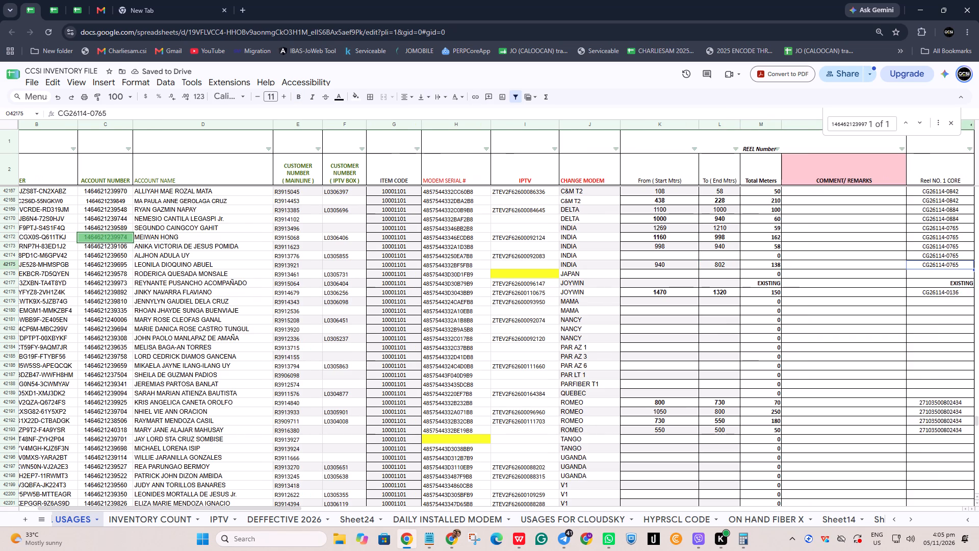
{"action": "key", "text": "Left"}
{"action": "key", "text": "Left"}
{"action": "key", "text": "Right"}
{"action": "key", "text": "Right"}
{"action": "key", "text": "Right"}
{"action": "key", "text": "Right"}
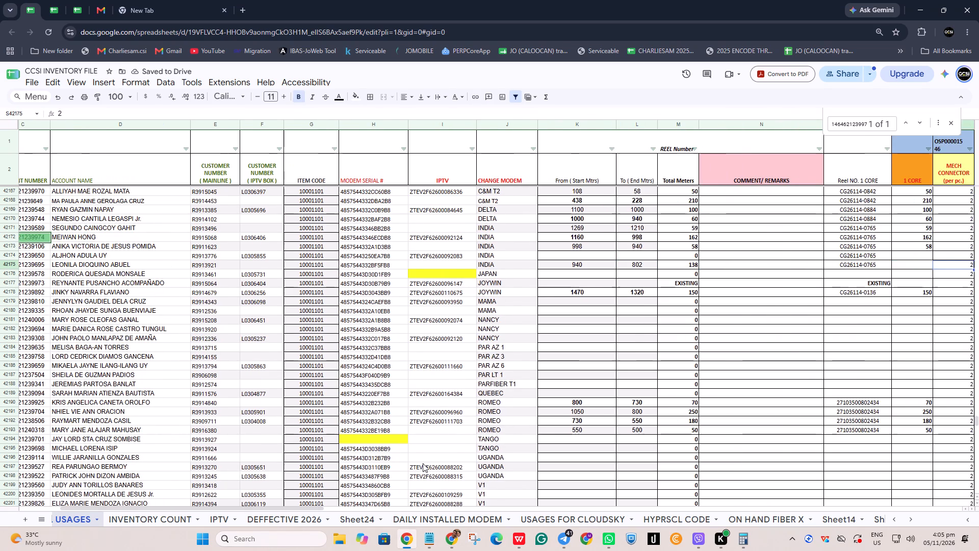
{"action": "key", "text": "Tab"}
{"action": "key", "text": "Left"}
{"action": "key", "text": "Left"}
{"action": "type", "text": "138"}
{"action": "key", "text": "Tab"}
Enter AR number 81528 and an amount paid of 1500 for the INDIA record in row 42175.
{"action": "key", "text": "Tab"}
{"action": "key", "text": "Tab"}
{"action": "key", "text": "Tab"}
{"action": "key", "text": "Tab"}
{"action": "key", "text": "Tab"}
{"action": "key", "text": "Tab"}
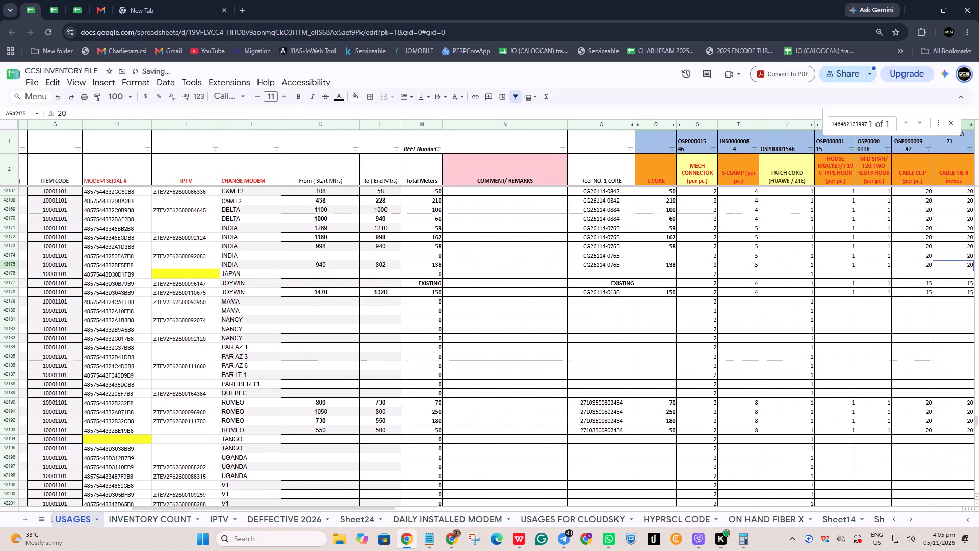
{"action": "key", "text": "Tab"}
{"action": "key", "text": "Tab"}
{"action": "key", "text": "Tab"}
{"action": "key", "text": "Left"}
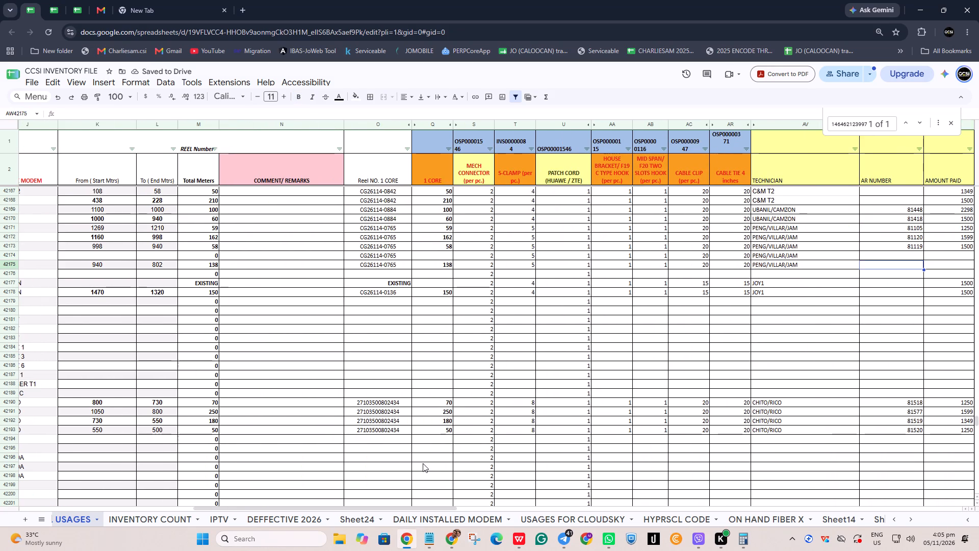
{"action": "type", "text": "81528"}
{"action": "key", "text": "Tab"}
{"action": "type", "text": "1500"}
{"action": "key", "text": "Tab"}
Go back to the account details and examine the remaining INDIA record in row 42174.
{"action": "key", "text": "Left"}
{"action": "key", "text": "Left"}
{"action": "key", "text": "Left"}
{"action": "key", "text": "Left"}
{"action": "key", "text": "Left"}
{"action": "key", "text": "Left"}
{"action": "key", "text": "Left"}
{"action": "key", "text": "Left"}
{"action": "key", "text": "Left"}
{"action": "key", "text": "Left"}
{"action": "key", "text": "Left"}
{"action": "key", "text": "Left"}
{"action": "key", "text": "Left"}
{"action": "key", "text": "Left"}
{"action": "key", "text": "Left"}
{"action": "key", "text": "Left"}
{"action": "key", "text": "Left"}
{"action": "key", "text": "Left"}
{"action": "key", "text": "Left"}
{"action": "key", "text": "Left"}
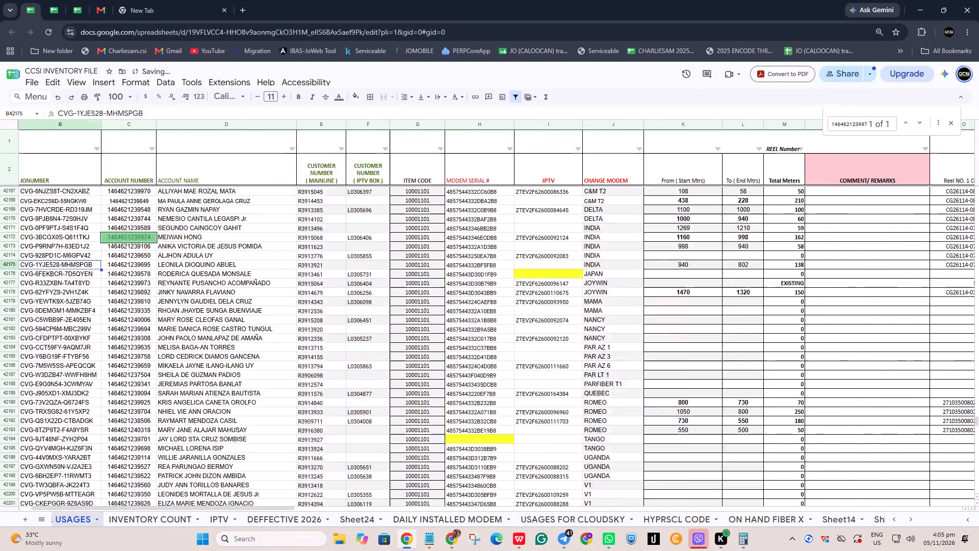
{"action": "key", "text": "Up"}
{"action": "key", "text": "Right"}
{"action": "key", "text": "Right"}
{"action": "key", "text": "Right"}
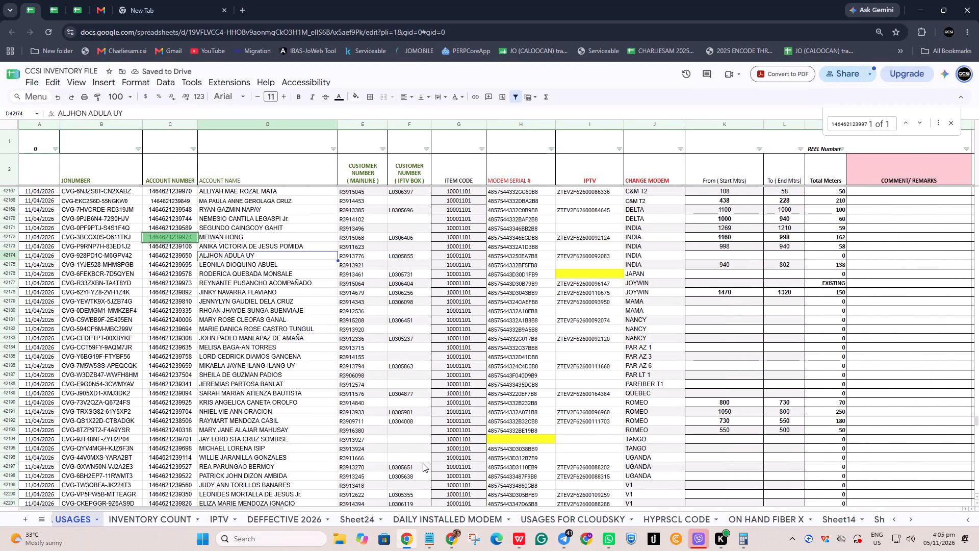
{"action": "key", "text": "Left"}
{"action": "key", "text": "Right"}
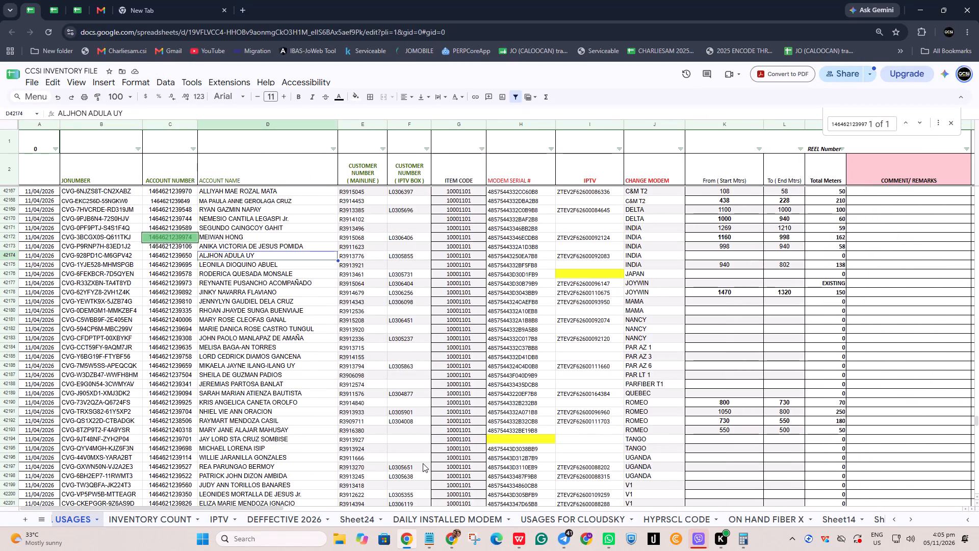
{"action": "key", "text": "Down"}
{"action": "key", "text": "Up"}
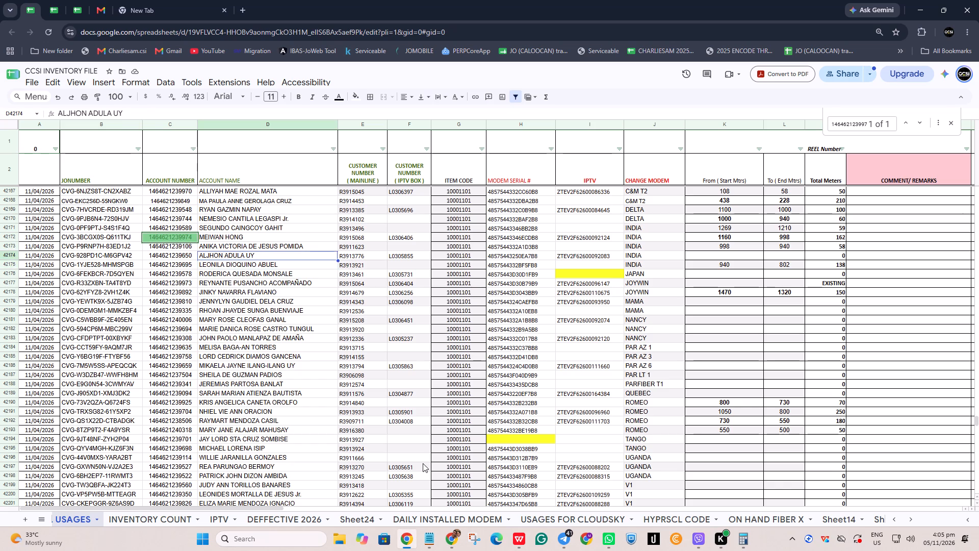
Enter a start meter reading of 1210 and an end reading of 1160 for the INDIA record in row 42174.
{"action": "key", "text": "Tab"}
{"action": "key", "text": "Tab"}
{"action": "key", "text": "Tab"}
{"action": "key", "text": "Tab"}
{"action": "key", "text": "Tab"}
{"action": "key", "text": "Tab"}
{"action": "key", "text": "Tab"}
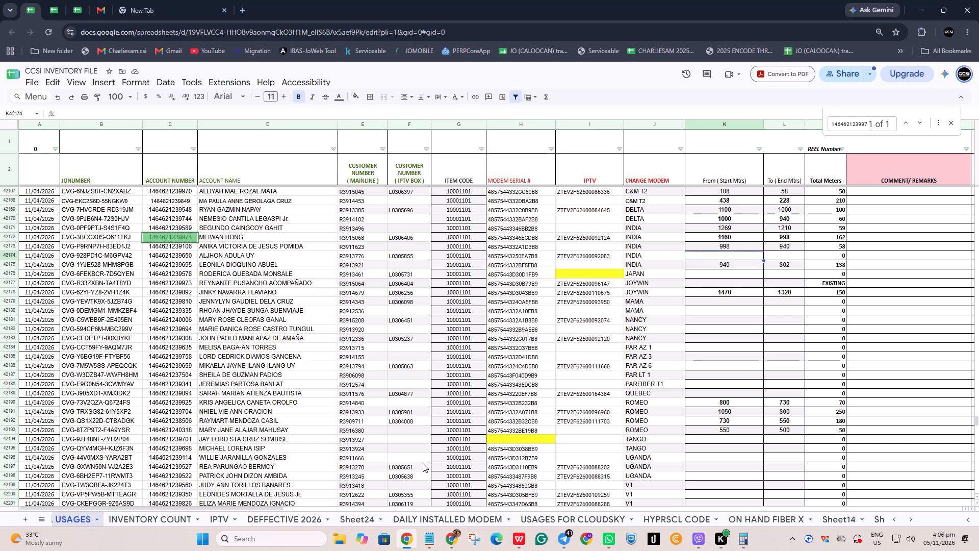
{"action": "type", "text": "1210"}
{"action": "key", "text": "Tab"}
{"action": "type", "text": "1160"}
{"action": "key", "text": "Tab"}
Enter a 1 CORE quantity of 56 for the INDIA record in row 42174.
{"action": "key", "text": "Tab"}
{"action": "key", "text": "Tab"}
{"action": "key", "text": "Tab"}
{"action": "type", "text": "56"}
{"action": "key", "text": "Tab"}
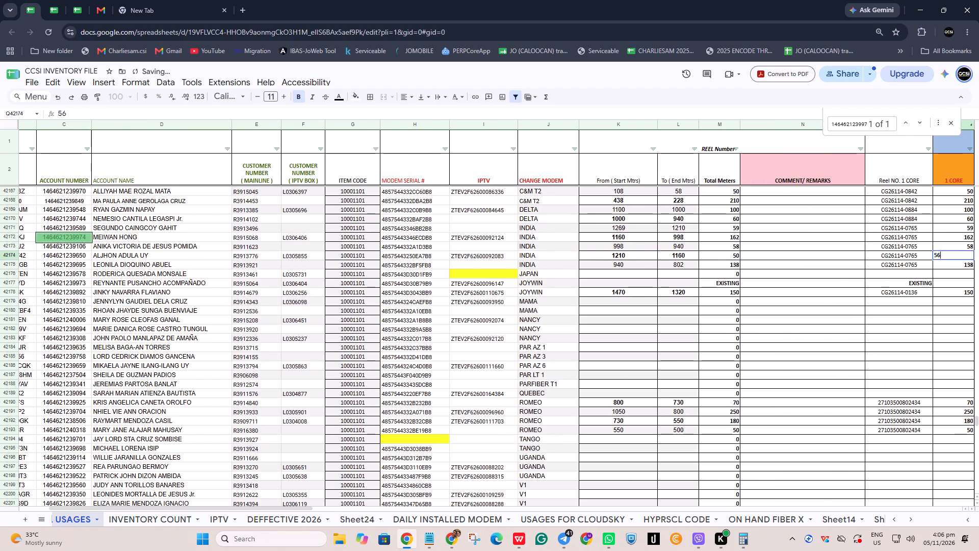
Enter an amount paid of 1349 for the INDIA record in row 42174.
{"action": "key", "text": "Tab"}
{"action": "key", "text": "Tab"}
{"action": "key", "text": "Tab"}
{"action": "key", "text": "Tab"}
{"action": "key", "text": "Tab"}
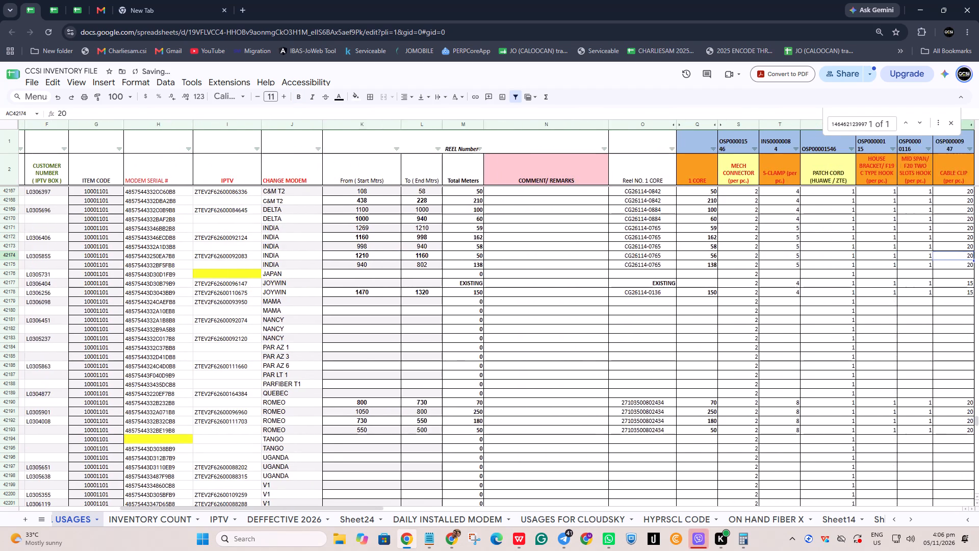
{"action": "key", "text": "Tab"}
{"action": "key", "text": "Tab"}
{"action": "key", "text": "Tab"}
{"action": "key", "text": "Tab"}
{"action": "type", "text": "1349"}
{"action": "key", "text": "Tab"}
Go back over the INDIA records in rows 42174 and 42175 and check their reel, meter and modem details.
{"action": "key", "text": "Left"}
{"action": "key", "text": "Left"}
{"action": "key", "text": "Left"}
{"action": "key", "text": "Left"}
{"action": "key", "text": "Left"}
{"action": "key", "text": "Left"}
{"action": "key", "text": "Left"}
{"action": "key", "text": "Left"}
{"action": "key", "text": "Left"}
{"action": "key", "text": "Left"}
{"action": "key", "text": "Left"}
{"action": "key", "text": "Left"}
{"action": "key", "text": "Left"}
{"action": "key", "text": "Left"}
{"action": "key", "text": "Left"}
{"action": "key", "text": "Left"}
{"action": "key", "text": "Left"}
{"action": "key", "text": "Left"}
{"action": "key", "text": "Left"}
{"action": "key", "text": "Left"}
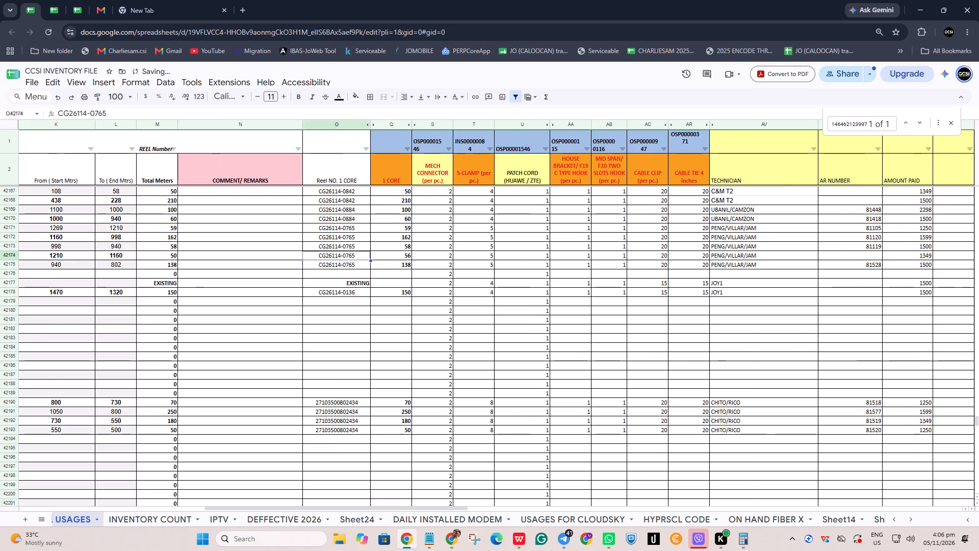
{"action": "key", "text": "Down"}
{"action": "key", "text": "Right"}
{"action": "key", "text": "Right"}
{"action": "key", "text": "Right"}
{"action": "key", "text": "Right"}
{"action": "key", "text": "Right"}
{"action": "key", "text": "Right"}
{"action": "key", "text": "Right"}
{"action": "key", "text": "Right"}
{"action": "key", "text": "Right"}
{"action": "key", "text": "Right"}
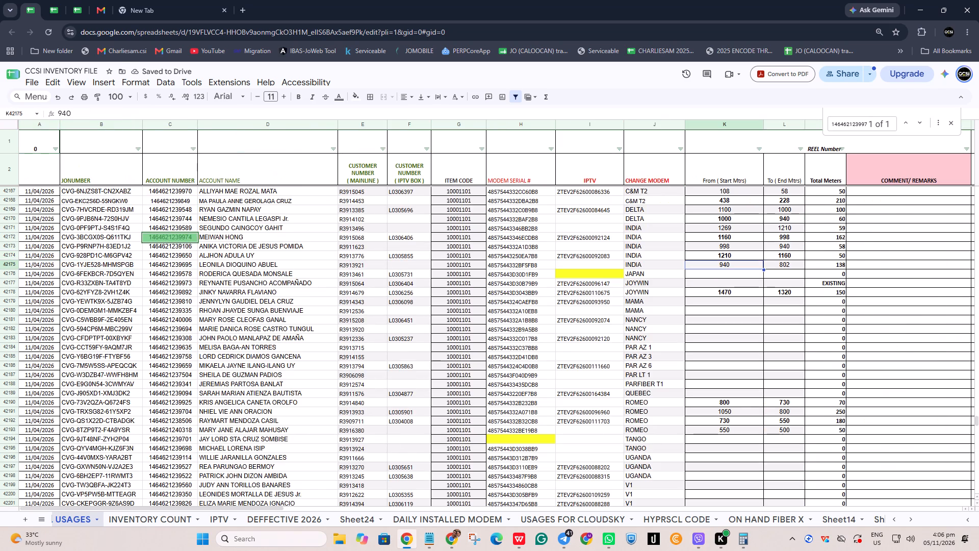
{"action": "key", "text": "Down"}
{"action": "key", "text": "Up"}
{"action": "key", "text": "Left"}
{"action": "key", "text": "Left"}
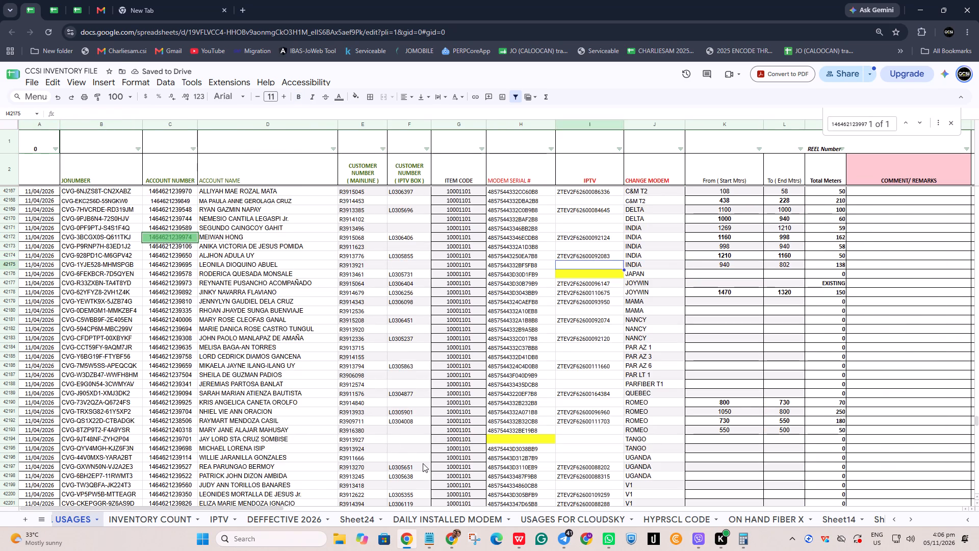
{"action": "key", "text": "Left"}
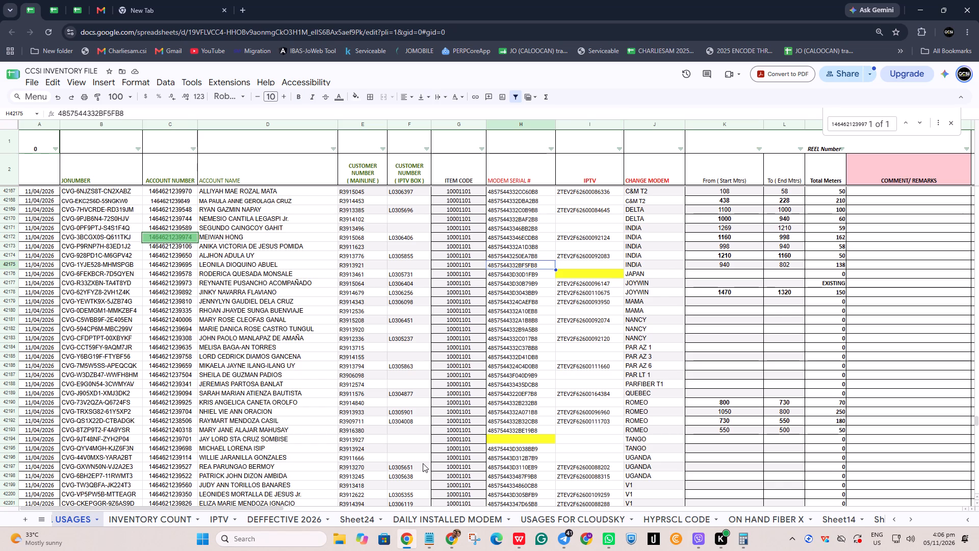
{"action": "key", "text": "Tab"}
{"action": "key", "text": "Tab"}
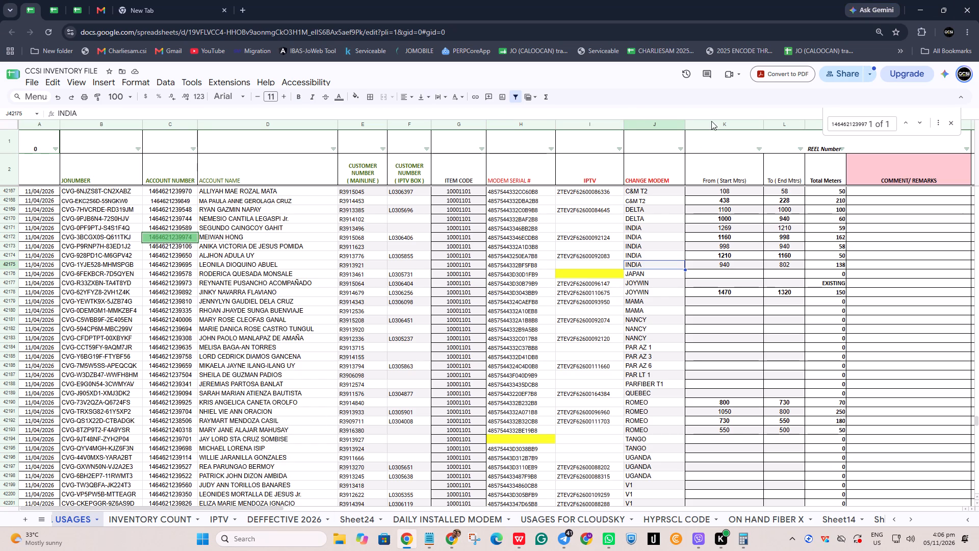
Enter a start meter reading of 70 and an end reading of 30 for the TANGO record in row 42194.
{"action": "left_click", "coordinate": [692, 436]}
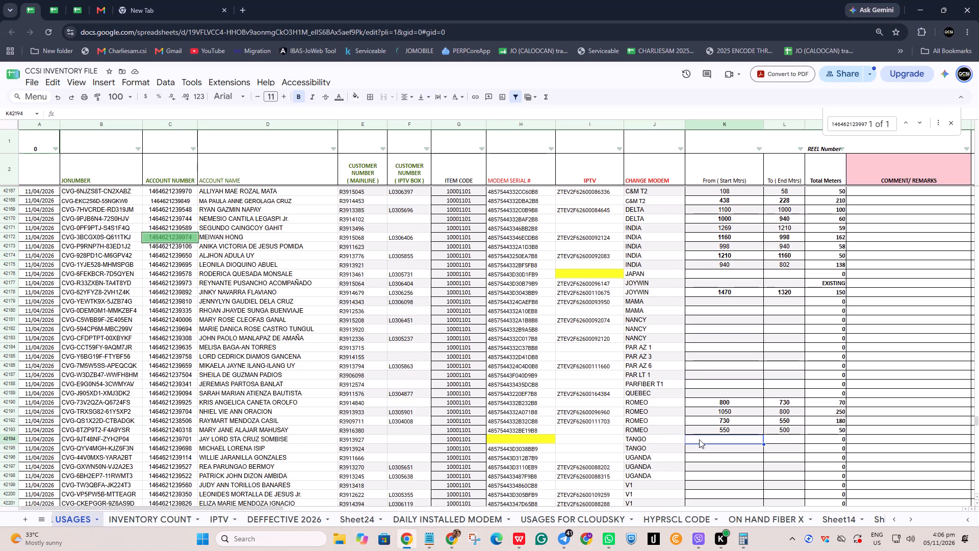
{"action": "key", "text": "Left"}
{"action": "key", "text": "Left"}
{"action": "key", "text": "Left"}
{"action": "key", "text": "Left"}
{"action": "key", "text": "Left"}
{"action": "key", "text": "Left"}
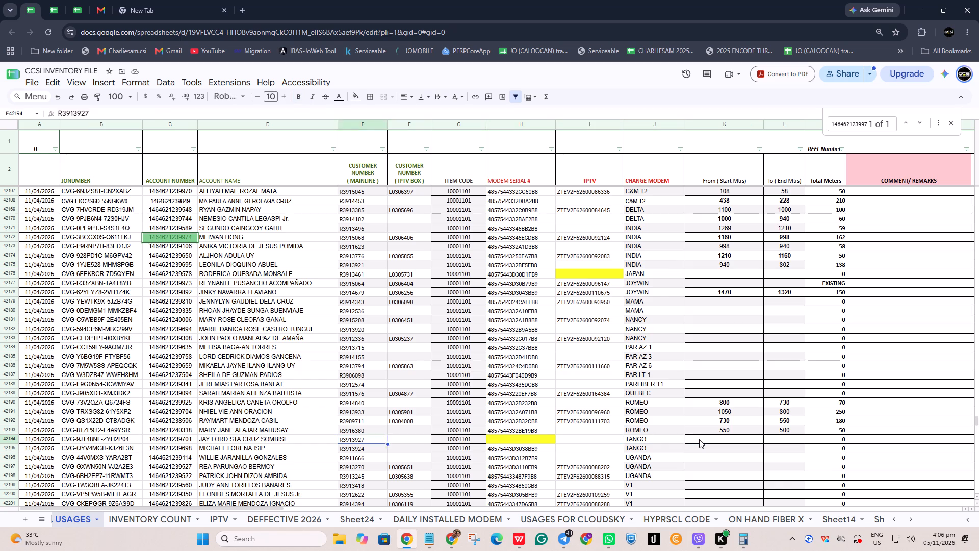
{"action": "key", "text": "Left"}
{"action": "key", "text": "Down"}
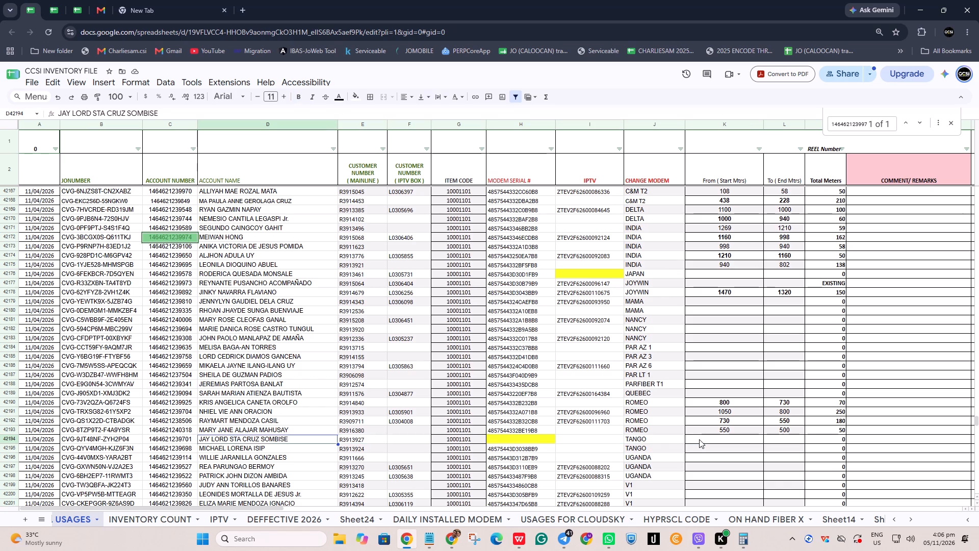
{"action": "key", "text": "Up"}
{"action": "key", "text": "Tab"}
{"action": "key", "text": "Tab"}
{"action": "key", "text": "Tab"}
{"action": "key", "text": "Tab"}
{"action": "key", "text": "Tab"}
{"action": "key", "text": "Tab"}
{"action": "key", "text": "Tab"}
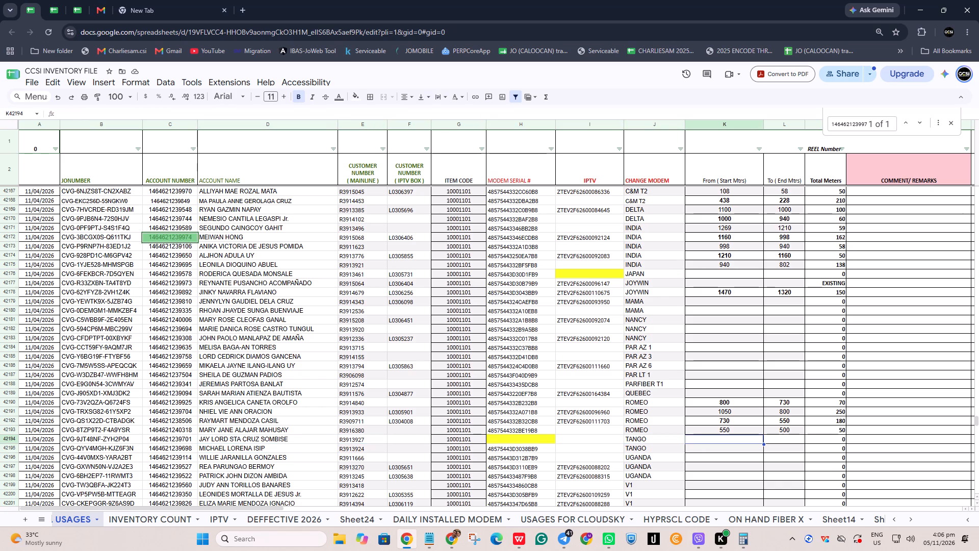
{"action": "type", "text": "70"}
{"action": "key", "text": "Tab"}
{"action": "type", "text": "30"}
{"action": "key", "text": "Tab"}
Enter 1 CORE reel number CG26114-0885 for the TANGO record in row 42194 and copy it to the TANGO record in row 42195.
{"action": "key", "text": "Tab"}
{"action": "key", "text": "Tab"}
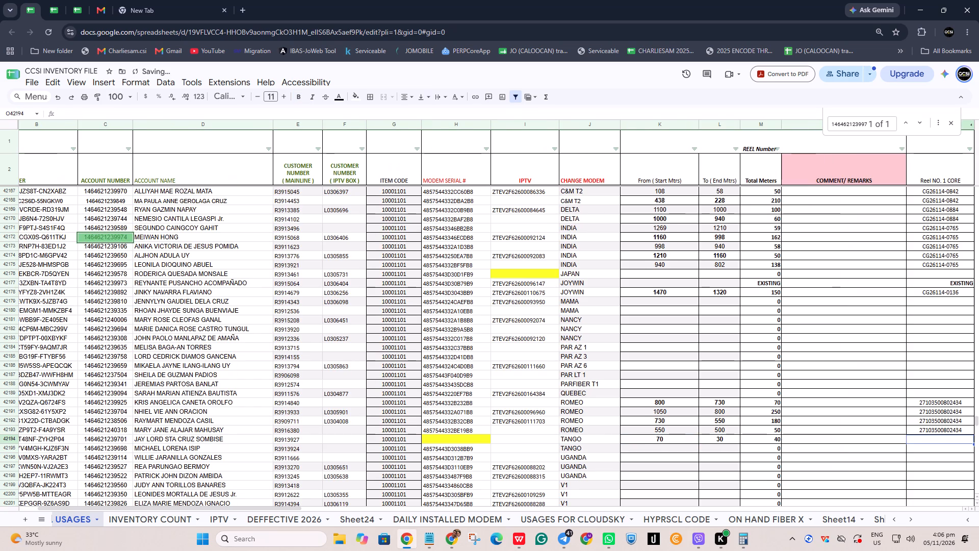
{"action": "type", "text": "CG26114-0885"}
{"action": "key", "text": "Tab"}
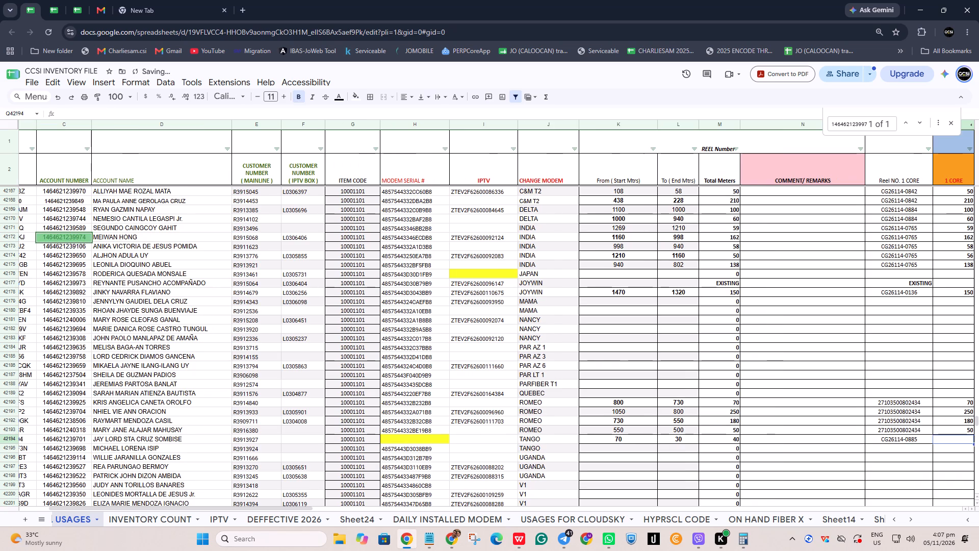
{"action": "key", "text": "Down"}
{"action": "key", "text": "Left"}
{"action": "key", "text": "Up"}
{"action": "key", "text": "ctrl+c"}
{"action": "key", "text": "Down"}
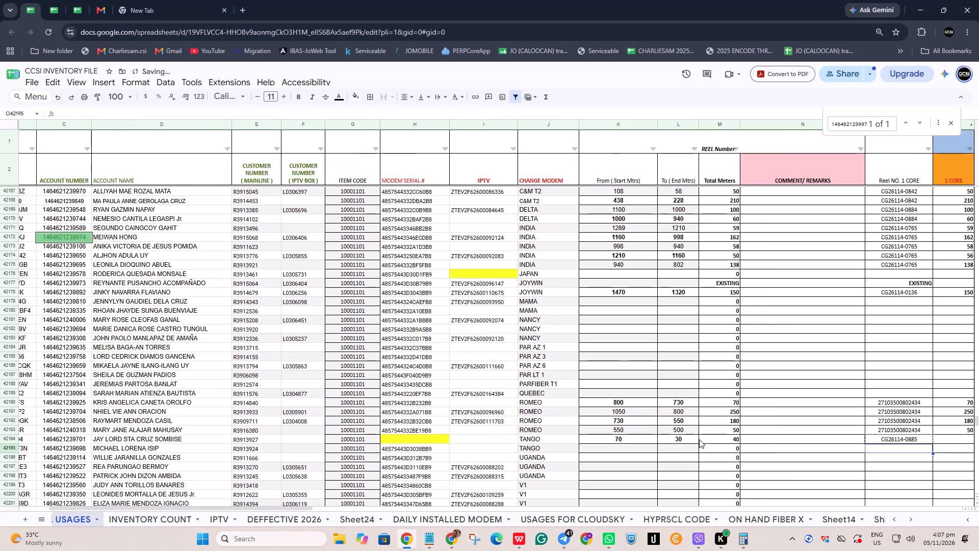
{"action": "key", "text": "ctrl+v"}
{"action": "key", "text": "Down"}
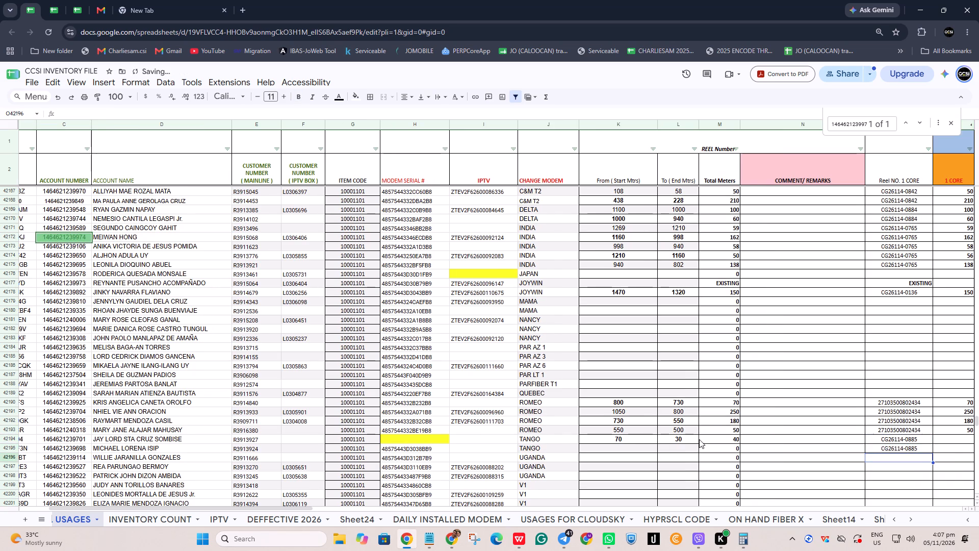
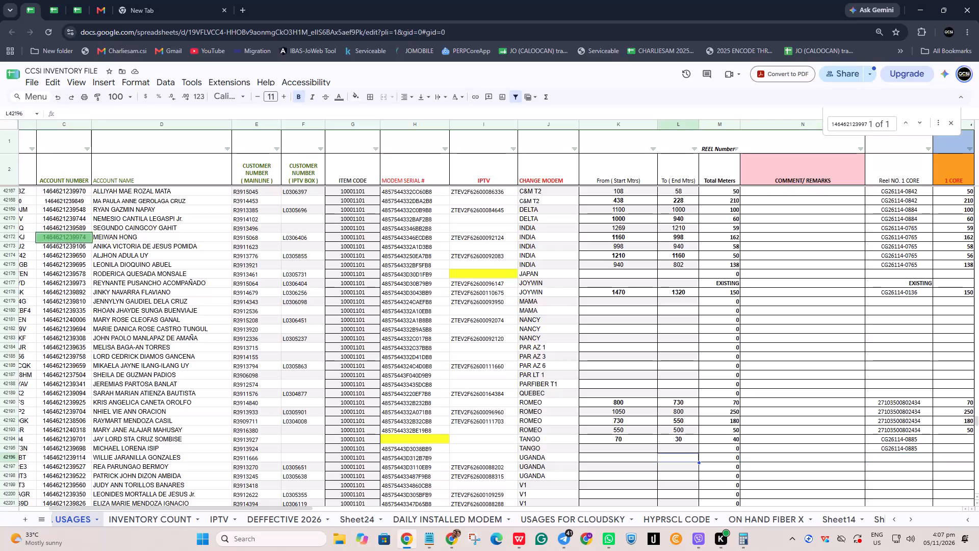
Look over the TANGO records in rows 42194 and 42195, from their customer and modem details across to the payment columns.
{"action": "key", "text": "Left"}
{"action": "key", "text": "Left"}
{"action": "key", "text": "Right"}
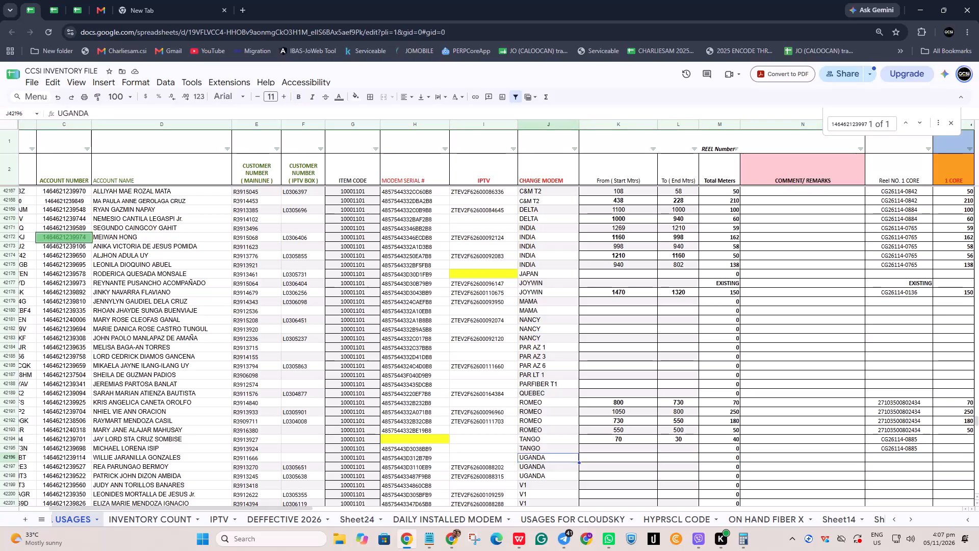
{"action": "key", "text": "Up"}
{"action": "key", "text": "Left"}
{"action": "key", "text": "Left"}
{"action": "key", "text": "Left"}
{"action": "key", "text": "Left"}
{"action": "key", "text": "Left"}
{"action": "key", "text": "Left"}
{"action": "key", "text": "Left"}
{"action": "key", "text": "Left"}
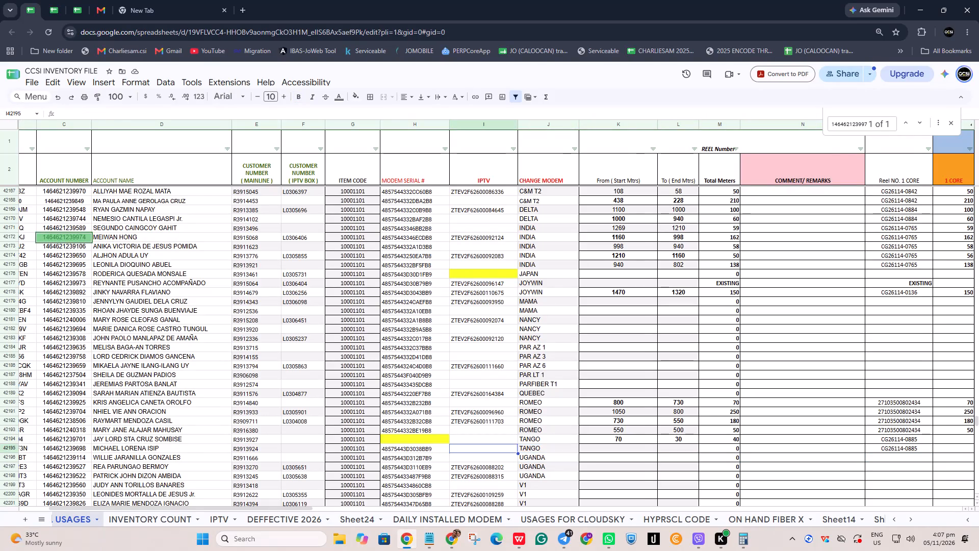
{"action": "key", "text": "Right"}
{"action": "key", "text": "Right"}
{"action": "key", "text": "Right"}
{"action": "key", "text": "Right"}
{"action": "key", "text": "Right"}
{"action": "key", "text": "Right"}
{"action": "key", "text": "Right"}
{"action": "key", "text": "Right"}
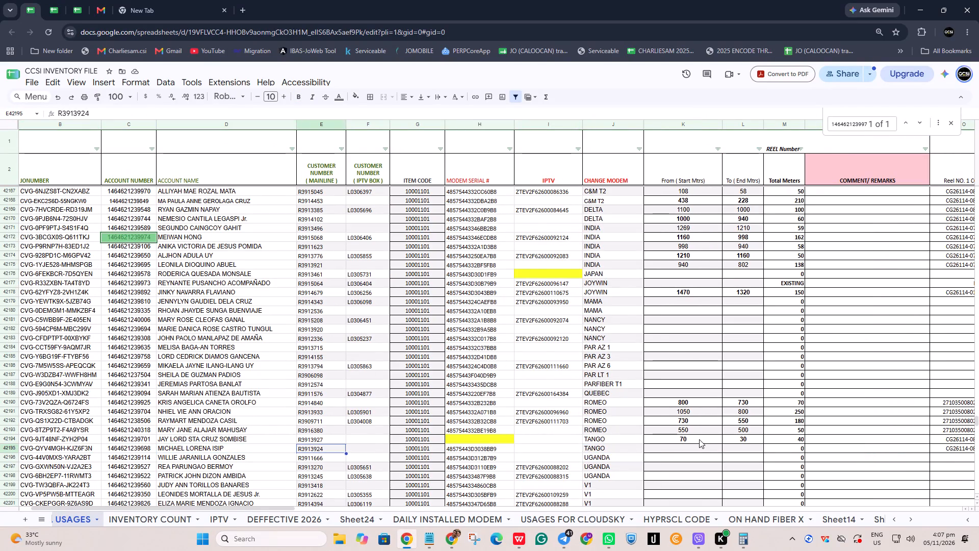
{"action": "key", "text": "Up"}
{"action": "key", "text": "Left"}
{"action": "key", "text": "Left"}
{"action": "key", "text": "Left"}
{"action": "key", "text": "Left"}
{"action": "key", "text": "Left"}
{"action": "key", "text": "Left"}
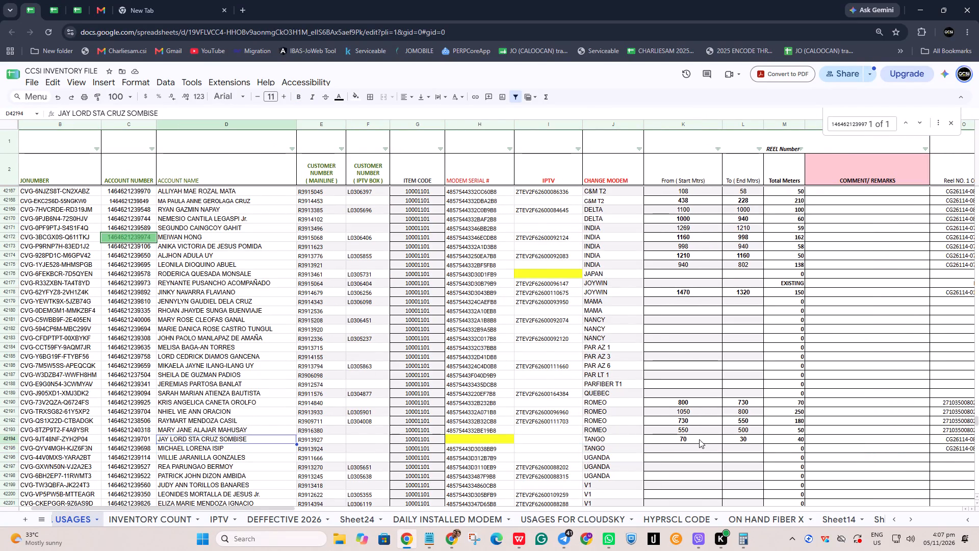
{"action": "key", "text": "Right"}
{"action": "key", "text": "Right"}
{"action": "key", "text": "Right"}
{"action": "key", "text": "Right"}
{"action": "key", "text": "Right"}
{"action": "key", "text": "Right"}
{"action": "key", "text": "Right"}
{"action": "key", "text": "Right"}
{"action": "key", "text": "Right"}
{"action": "key", "text": "Right"}
{"action": "key", "text": "Right"}
{"action": "key", "text": "Right"}
{"action": "key", "text": "Right"}
{"action": "key", "text": "Right"}
{"action": "key", "text": "Right"}
{"action": "key", "text": "Right"}
{"action": "key", "text": "Right"}
{"action": "key", "text": "Right"}
{"action": "key", "text": "Right"}
{"action": "key", "text": "Right"}
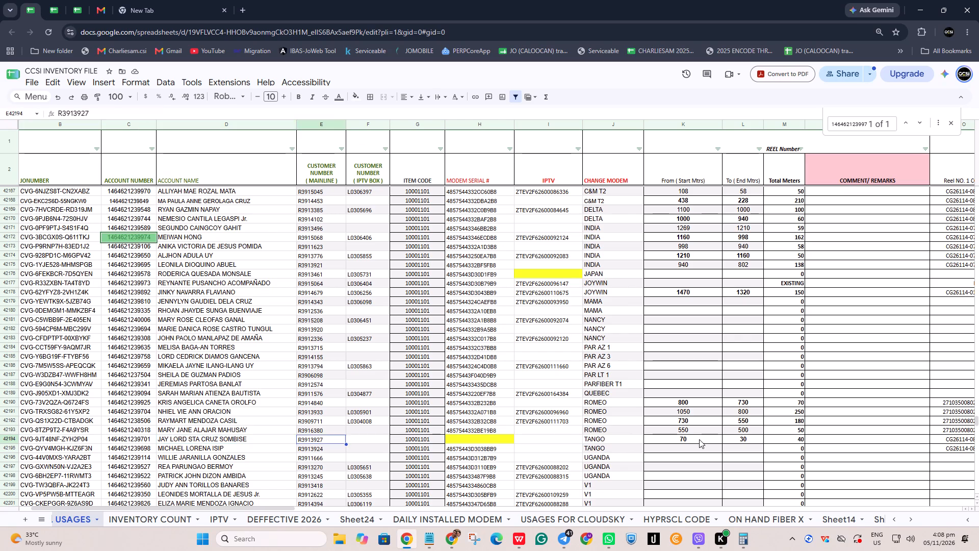
{"action": "key", "text": "Left"}
{"action": "key", "text": "Left"}
{"action": "key", "text": "Left"}
{"action": "key", "text": "Left"}
{"action": "key", "text": "Left"}
{"action": "key", "text": "Left"}
{"action": "key", "text": "Left"}
{"action": "key", "text": "Left"}
{"action": "key", "text": "Left"}
{"action": "key", "text": "Left"}
{"action": "key", "text": "Left"}
{"action": "key", "text": "Left"}
{"action": "key", "text": "Left"}
{"action": "key", "text": "Left"}
{"action": "key", "text": "Left"}
{"action": "key", "text": "Left"}
{"action": "key", "text": "Left"}
{"action": "key", "text": "Left"}
{"action": "key", "text": "Left"}
{"action": "key", "text": "Left"}
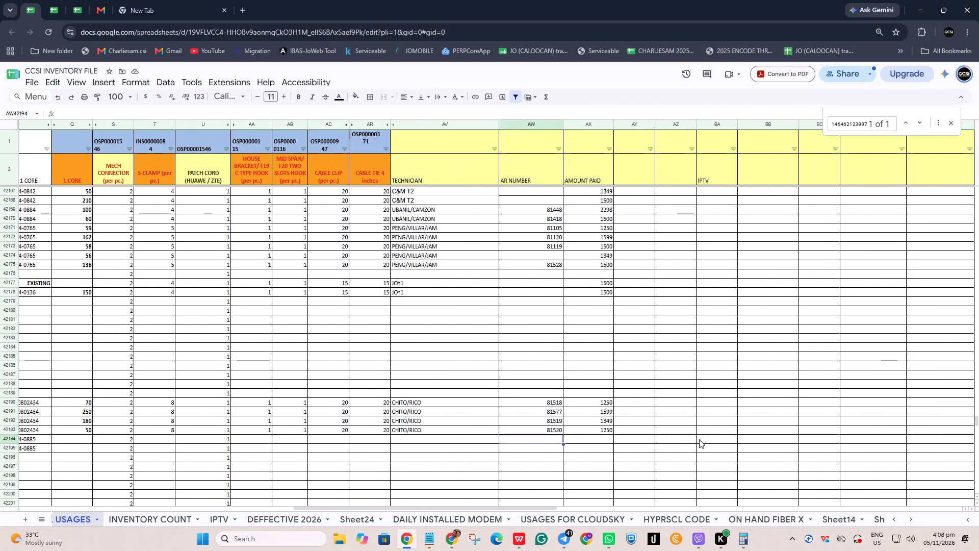
{"action": "key", "text": "Left"}
{"action": "key", "text": "Left"}
{"action": "key", "text": "Left"}
{"action": "key", "text": "Left"}
{"action": "key", "text": "Left"}
{"action": "key", "text": "Left"}
{"action": "key", "text": "Right"}
{"action": "key", "text": "Right"}
{"action": "key", "text": "Right"}
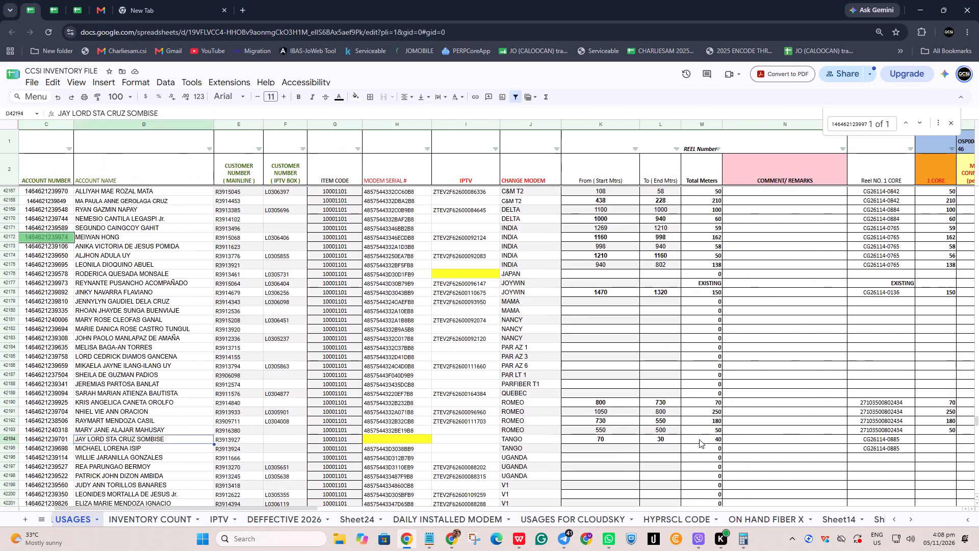
Enter a 1 CORE quantity of 40 for the TANGO record in row 42194.
{"action": "key", "text": "Right"}
{"action": "key", "text": "Right"}
{"action": "key", "text": "Right"}
{"action": "key", "text": "Right"}
{"action": "key", "text": "Right"}
{"action": "key", "text": "Right"}
{"action": "key", "text": "Right"}
{"action": "key", "text": "Right"}
{"action": "key", "text": "Right"}
{"action": "key", "text": "Right"}
{"action": "key", "text": "Right"}
{"action": "key", "text": "Right"}
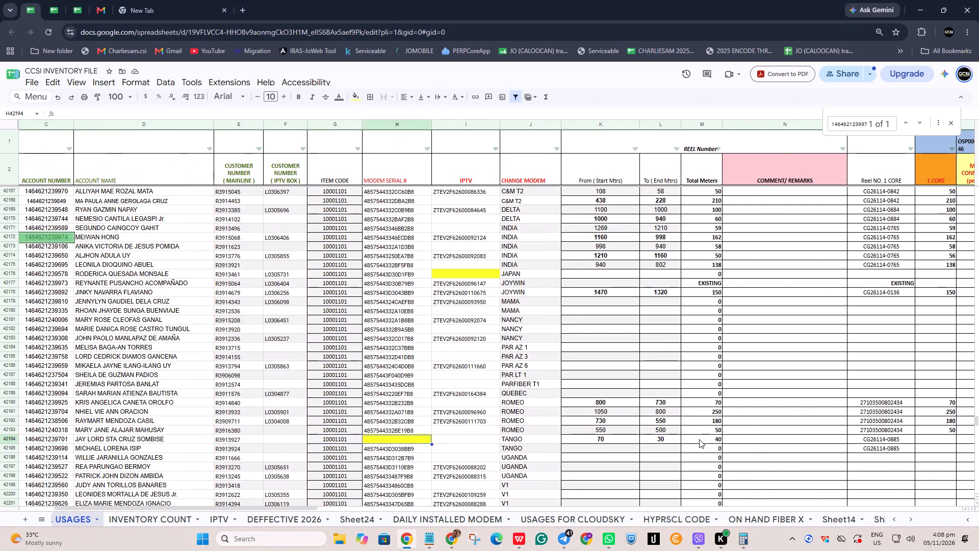
{"action": "key", "text": "Left"}
{"action": "key", "text": "Left"}
{"action": "type", "text": "40"}
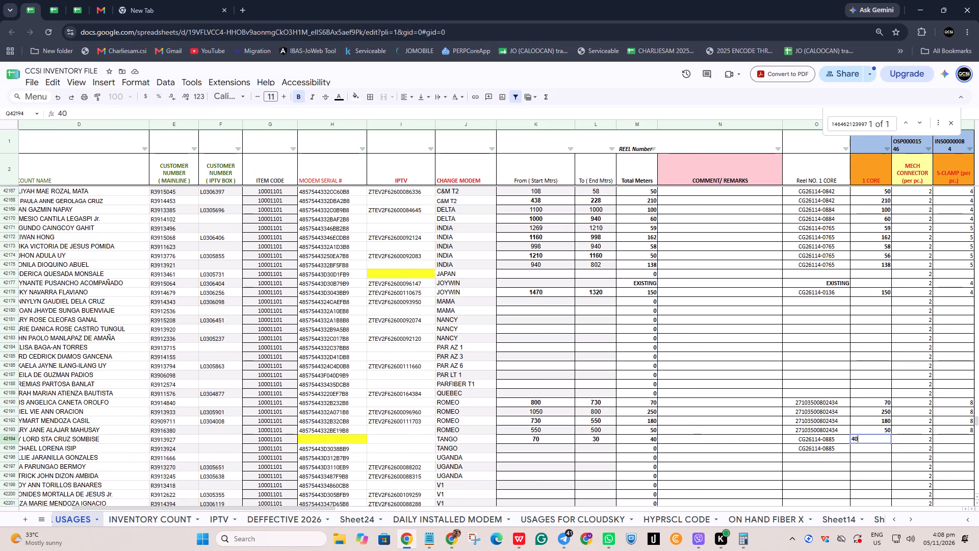
{"action": "key", "text": "Tab"}
Enter an S-clamp quantity of 4 for the TANGO records in rows 42194 and 42195.
{"action": "key", "text": "Tab"}
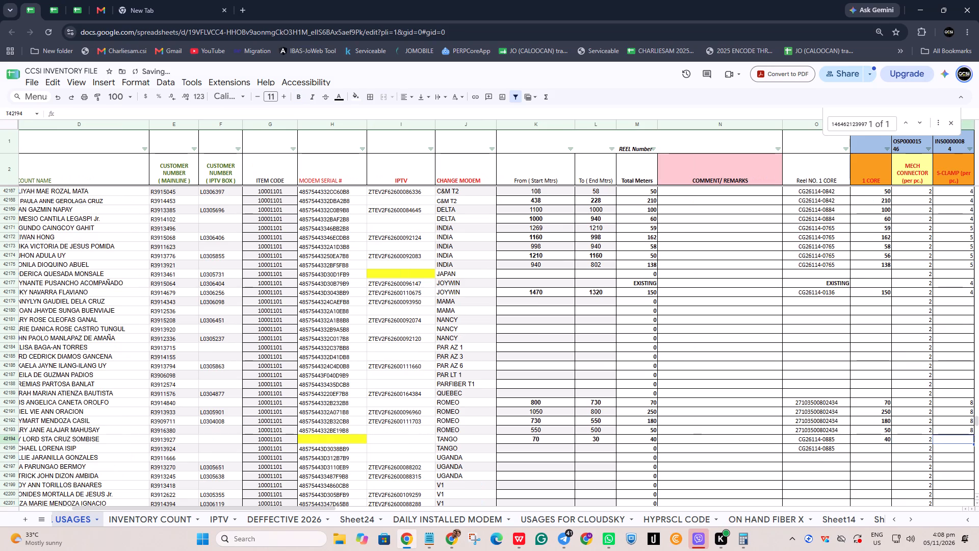
{"action": "key", "text": "4"}
{"action": "key", "text": "Down"}
{"action": "key", "text": "4"}
{"action": "key", "text": "Right"}
Enter 1 house bracket hook and 1 mid span hook for each of the TANGO records in rows 42194 and 42195.
{"action": "key", "text": "Right"}
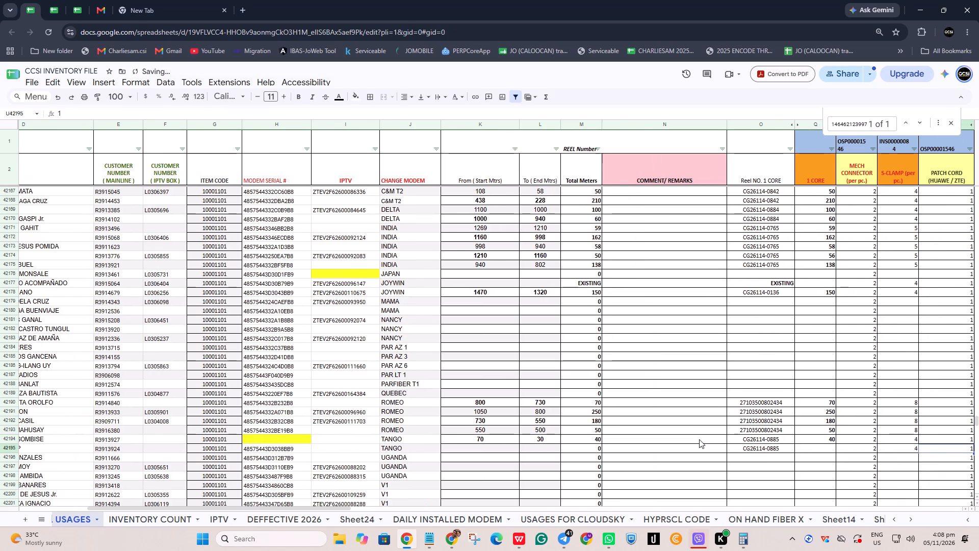
{"action": "key", "text": "1"}
{"action": "key", "text": "Up"}
{"action": "key", "text": "1"}
{"action": "key", "text": "Right"}
{"action": "key", "text": "1"}
{"action": "key", "text": "Down"}
{"action": "key", "text": "1"}
{"action": "key", "text": "Right"}
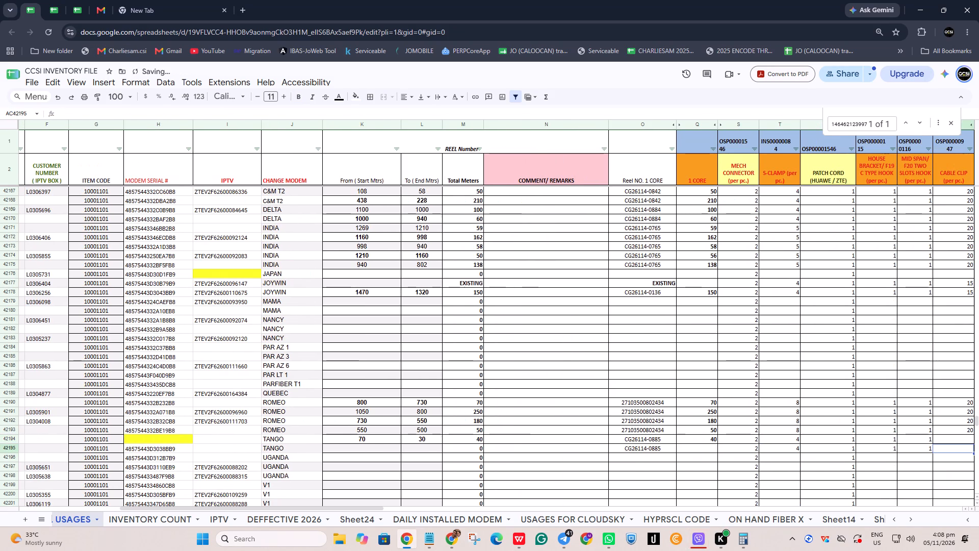
Enter 20 cable clips and 20 cable ties for each of the TANGO records in rows 42194 and 42195.
{"action": "type", "text": "20"}
{"action": "key", "text": "Up"}
{"action": "type", "text": "20"}
{"action": "key", "text": "Right"}
{"action": "type", "text": "20"}
{"action": "key", "text": "Down"}
{"action": "type", "text": "20"}
{"action": "key", "text": "Right"}
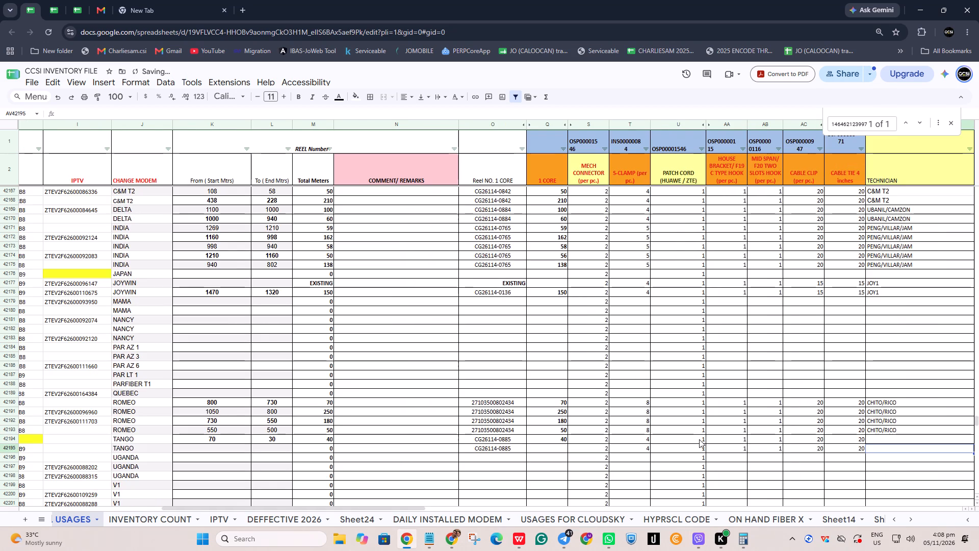
Enter technician MAGAT for the TANGO record in row 42195 and copy it to the TANGO record in row 42194.
{"action": "type", "text": "MAGAT"}
{"action": "key", "text": "Down"}
{"action": "key", "text": "Up"}
{"action": "key", "text": "ctrl+c"}
{"action": "key", "text": "Up"}
{"action": "key", "text": "ctrl+v"}
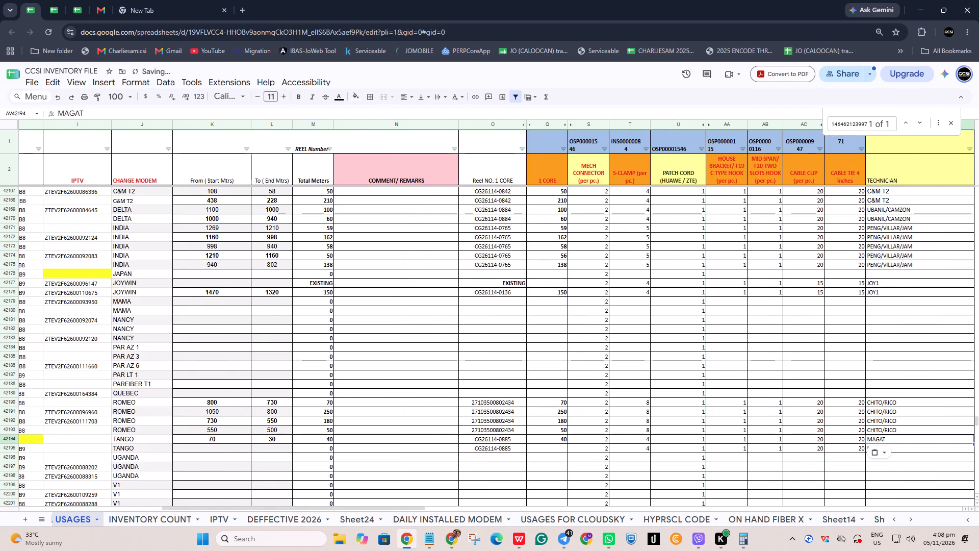
{"action": "key", "text": "Tab"}
{"action": "type", "text": "80826"}
{"action": "key", "text": "Tab"}
{"action": "type", "text": "1250"}
{"action": "key", "text": "Left"}
Enter start meter 100, end meter 70 and a 1 core quantity of 30 for the TANGO record in row 42195.
{"action": "key", "text": "Left"}
{"action": "key", "text": "Left"}
{"action": "key", "text": "Left"}
{"action": "key", "text": "Left"}
{"action": "key", "text": "Left"}
{"action": "key", "text": "Left"}
{"action": "key", "text": "Left"}
{"action": "key", "text": "Left"}
{"action": "key", "text": "Left"}
{"action": "key", "text": "Left"}
{"action": "key", "text": "Left"}
{"action": "key", "text": "Left"}
{"action": "key", "text": "Left"}
{"action": "key", "text": "Left"}
{"action": "key", "text": "Left"}
{"action": "key", "text": "Left"}
{"action": "key", "text": "Left"}
{"action": "key", "text": "Left"}
{"action": "key", "text": "Left"}
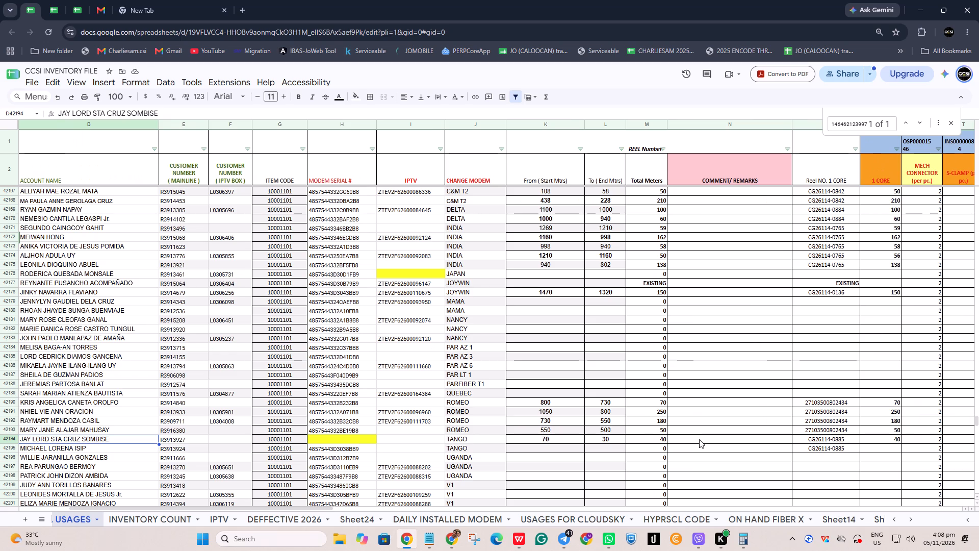
{"action": "key", "text": "Down"}
{"action": "key", "text": "Tab"}
{"action": "key", "text": "Tab"}
{"action": "key", "text": "Tab"}
{"action": "key", "text": "Tab"}
{"action": "key", "text": "Tab"}
{"action": "key", "text": "Tab"}
{"action": "key", "text": "Tab"}
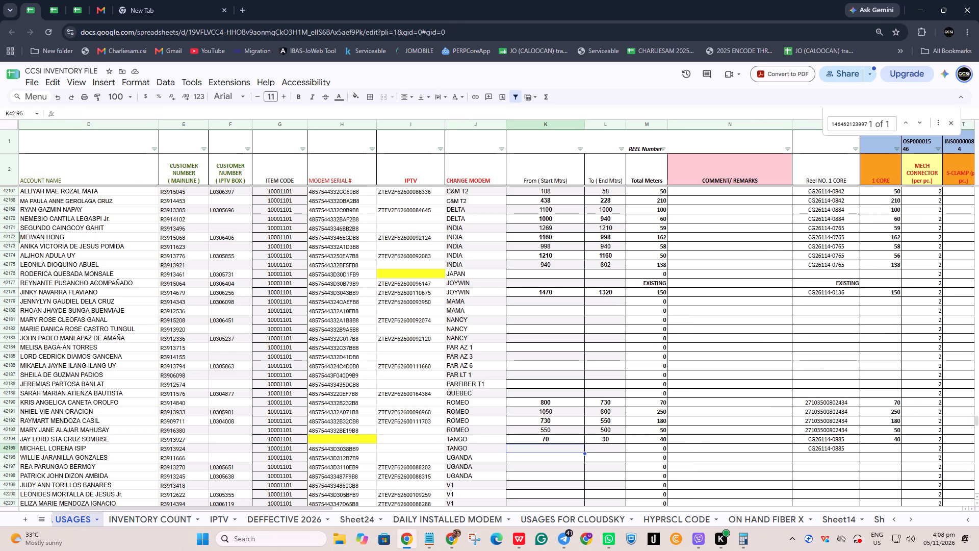
{"action": "type", "text": "100"}
{"action": "key", "text": "Tab"}
{"action": "type", "text": "70"}
{"action": "key", "text": "Tab"}
{"action": "key", "text": "Tab"}
{"action": "key", "text": "Tab"}
{"action": "key", "text": "Tab"}
{"action": "type", "text": "30"}
{"action": "key", "text": "Tab"}
{"action": "key", "text": "Tab"}
{"action": "key", "text": "Tab"}
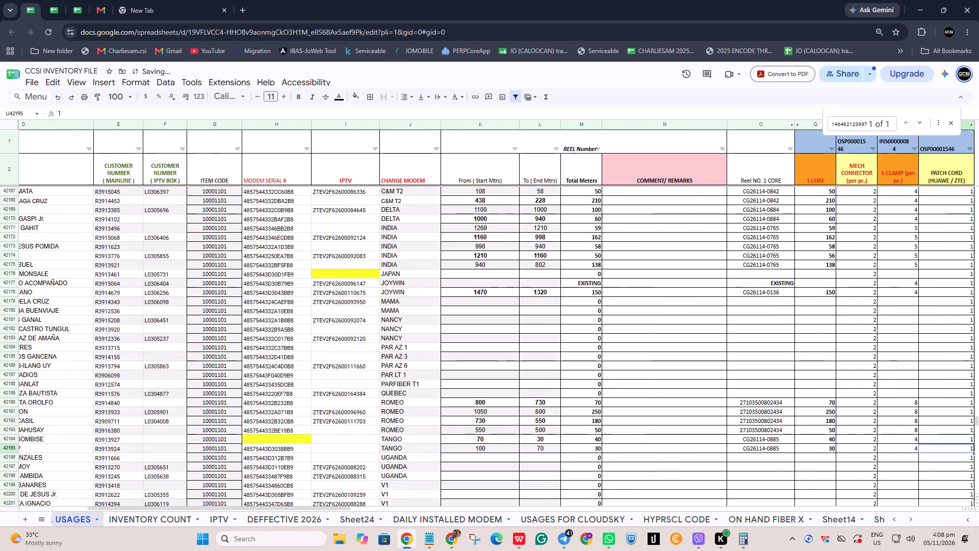
{"action": "key", "text": "Tab"}
{"action": "key", "text": "Tab"}
{"action": "key", "text": "Tab"}
{"action": "key", "text": "Tab"}
{"action": "key", "text": "Tab"}
{"action": "key", "text": "Tab"}
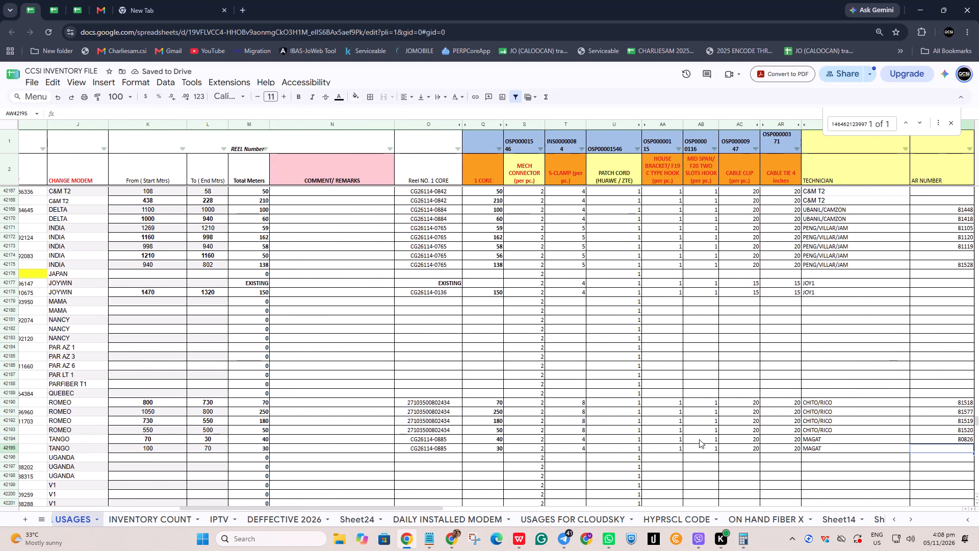
{"action": "type", "text": "80825"}
{"action": "key", "text": "Tab"}
{"action": "type", "text": "1500"}
{"action": "key", "text": "Left"}
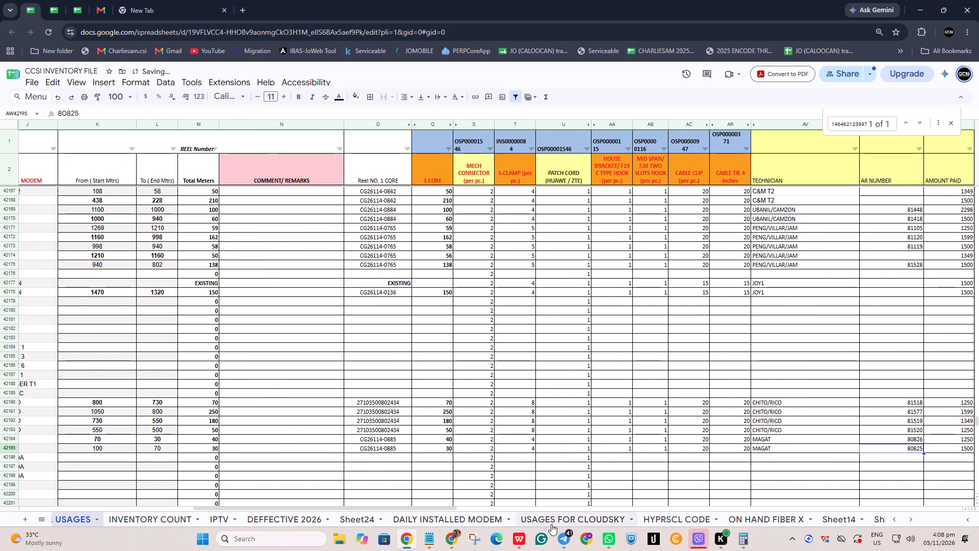
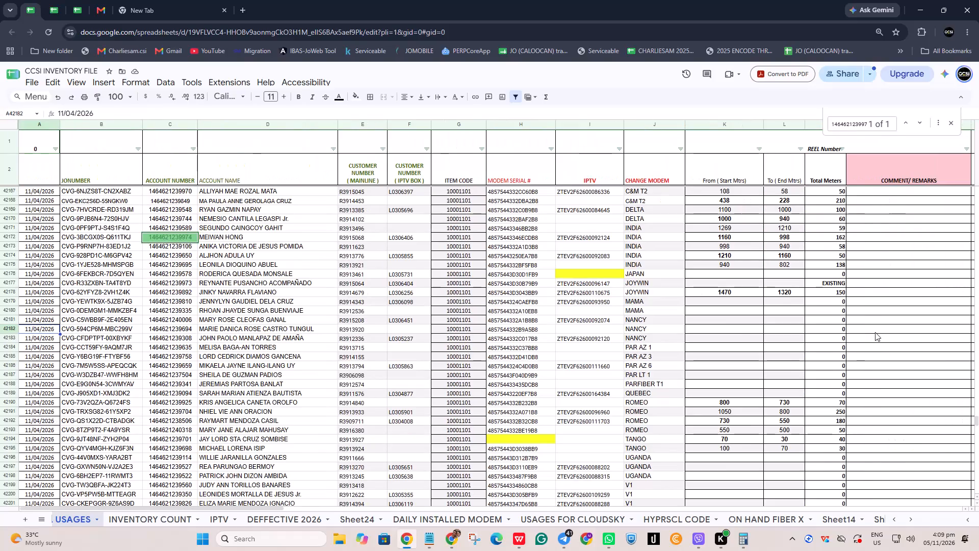
Look through the remaining 11/04/2026 records, locating the NANCY rows and checking their account names.
{"action": "key", "text": "Right"}
{"action": "key", "text": "Right"}
{"action": "key", "text": "Right"}
{"action": "key", "text": "Right"}
{"action": "key", "text": "Right"}
{"action": "key", "text": "Right"}
{"action": "key", "text": "Right"}
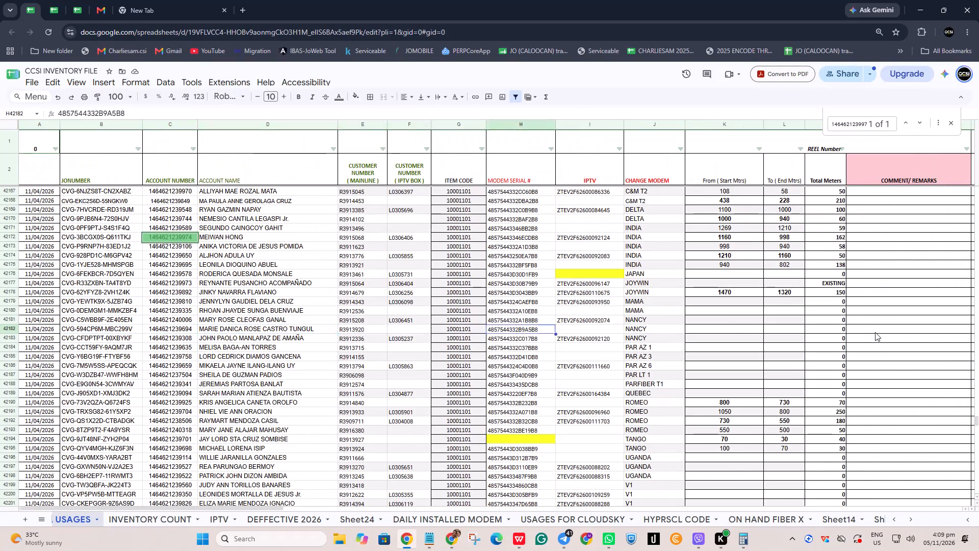
{"action": "key", "text": "Down"}
{"action": "key", "text": "Down"}
{"action": "key", "text": "Down"}
{"action": "key", "text": "Down"}
{"action": "key", "text": "Down"}
{"action": "key", "text": "Down"}
{"action": "key", "text": "Down"}
{"action": "key", "text": "Down"}
{"action": "key", "text": "Down"}
{"action": "key", "text": "Down"}
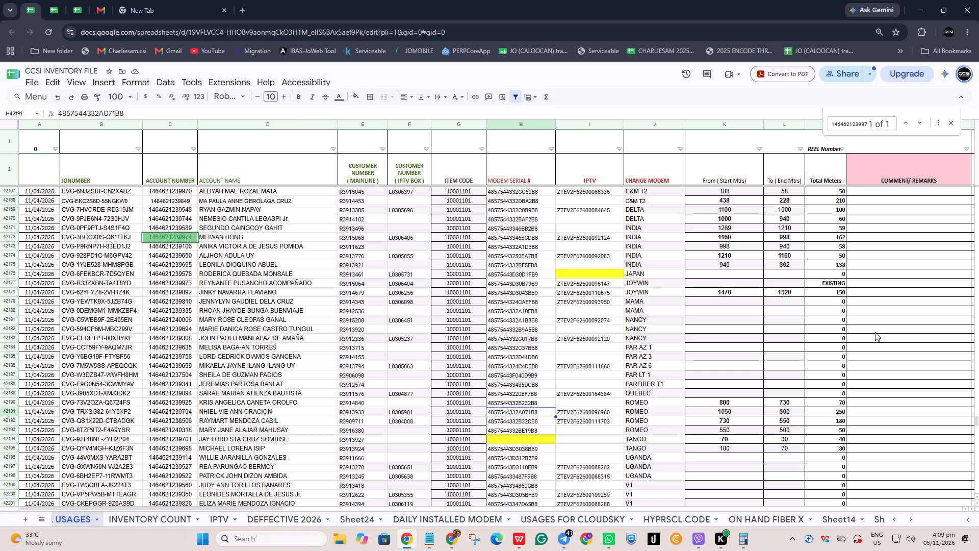
{"action": "key", "text": "Down"}
{"action": "key", "text": "Down"}
{"action": "key", "text": "Down"}
{"action": "key", "text": "Down"}
{"action": "key", "text": "Down"}
{"action": "key", "text": "Down"}
{"action": "key", "text": "Down"}
{"action": "key", "text": "Down"}
{"action": "key", "text": "Down"}
{"action": "key", "text": "Down"}
{"action": "key", "text": "Down"}
{"action": "key", "text": "Down"}
{"action": "key", "text": "Down"}
{"action": "key", "text": "Down"}
{"action": "key", "text": "Down"}
{"action": "key", "text": "Down"}
{"action": "key", "text": "Down"}
{"action": "key", "text": "Down"}
{"action": "key", "text": "Down"}
{"action": "key", "text": "Down"}
{"action": "key", "text": "Up"}
{"action": "key", "text": "Up"}
{"action": "key", "text": "Up"}
{"action": "key", "text": "Up"}
{"action": "key", "text": "Up"}
{"action": "key", "text": "Up"}
{"action": "key", "text": "Up"}
{"action": "key", "text": "Up"}
{"action": "key", "text": "Up"}
{"action": "key", "text": "Up"}
{"action": "key", "text": "Up"}
{"action": "key", "text": "Up"}
{"action": "key", "text": "Up"}
{"action": "key", "text": "Up"}
{"action": "key", "text": "Up"}
{"action": "key", "text": "Up"}
{"action": "key", "text": "Up"}
{"action": "key", "text": "Up"}
{"action": "key", "text": "Up"}
{"action": "key", "text": "Up"}
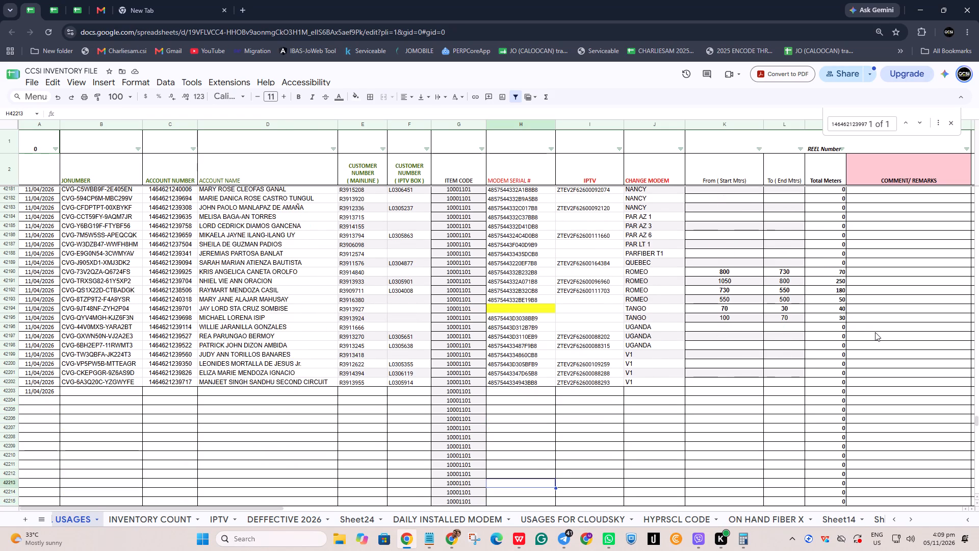
{"action": "key", "text": "Down"}
{"action": "key", "text": "Down"}
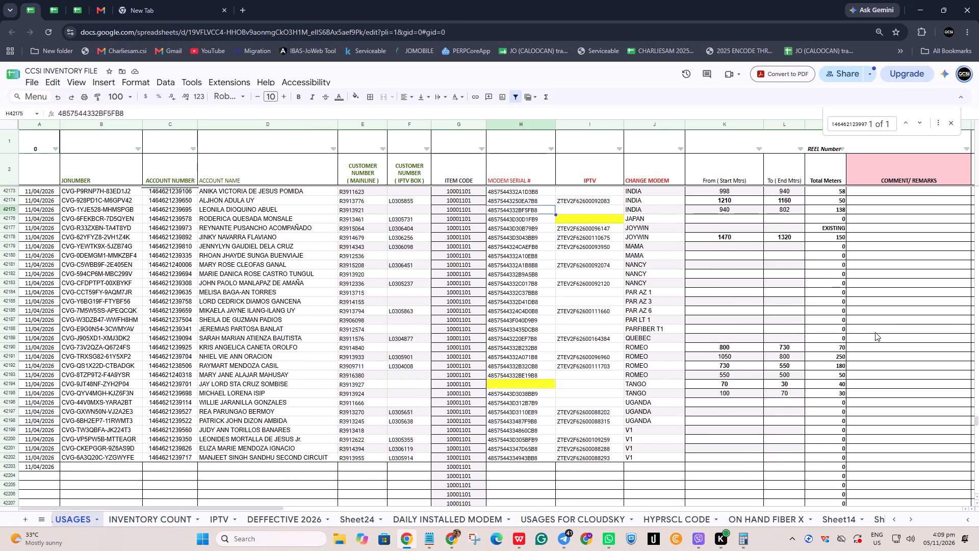
{"action": "key", "text": "Down"}
{"action": "key", "text": "Down"}
{"action": "key", "text": "Down"}
{"action": "key", "text": "Down"}
{"action": "key", "text": "Down"}
{"action": "key", "text": "Down"}
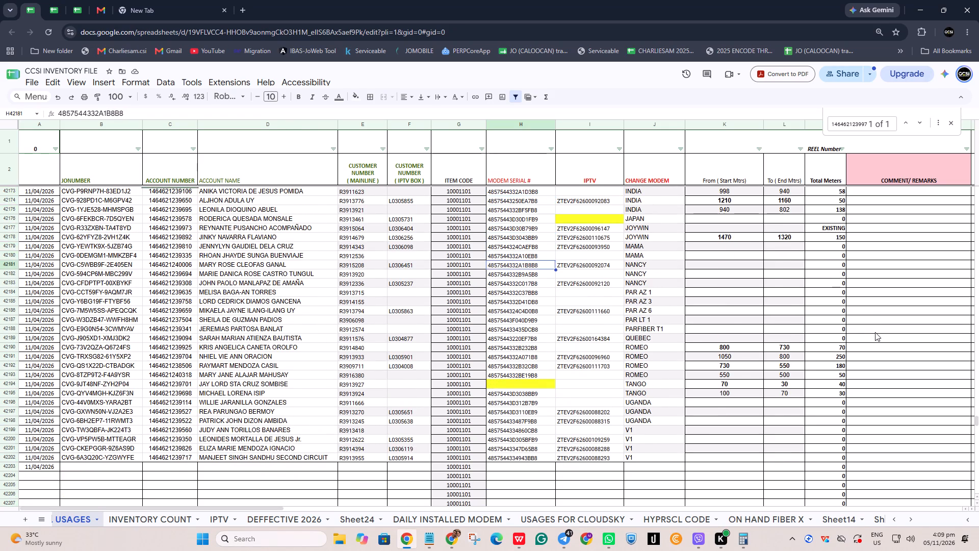
{"action": "key", "text": "Right"}
{"action": "key", "text": "Right"}
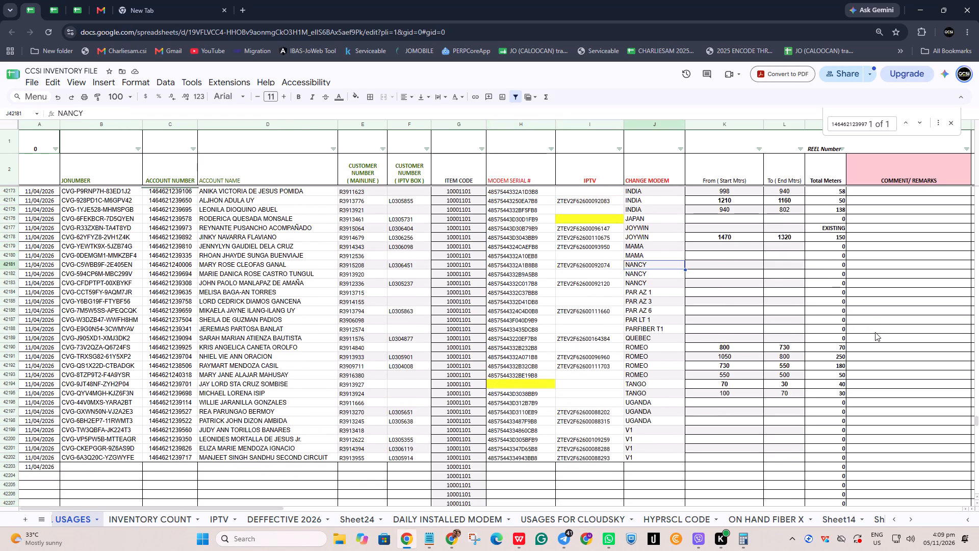
{"action": "key", "text": "Up"}
{"action": "key", "text": "Down"}
{"action": "key", "text": "Left"}
{"action": "key", "text": "Left"}
{"action": "key", "text": "Left"}
{"action": "key", "text": "Left"}
{"action": "key", "text": "Left"}
{"action": "key", "text": "Left"}
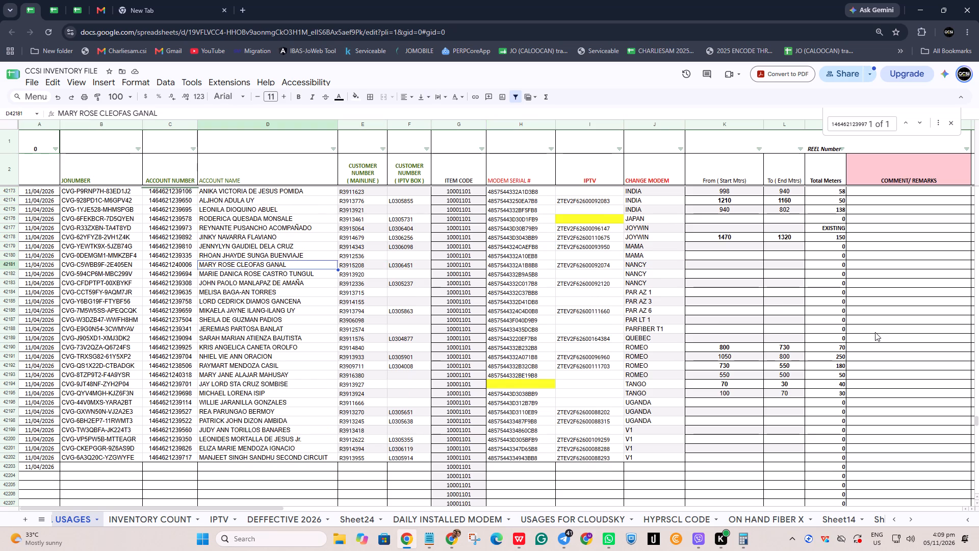
{"action": "key", "text": "Down"}
{"action": "key", "text": "Down"}
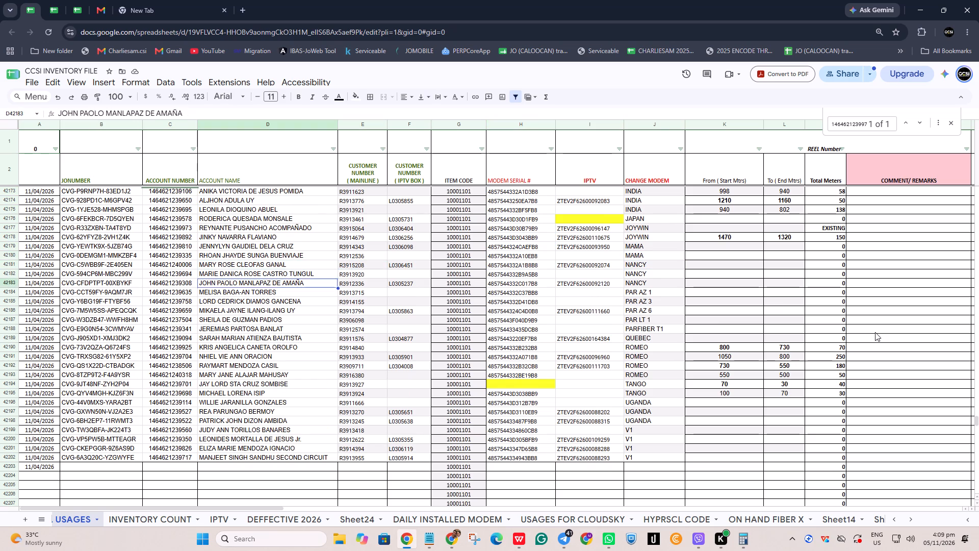
Enter start meter 1415 and end meter 1339 for the NANCY record in row 42182.
{"action": "key", "text": "Up"}
{"action": "key", "text": "Tab"}
{"action": "key", "text": "Tab"}
{"action": "key", "text": "Tab"}
{"action": "key", "text": "Tab"}
{"action": "key", "text": "Tab"}
{"action": "key", "text": "Tab"}
{"action": "key", "text": "Tab"}
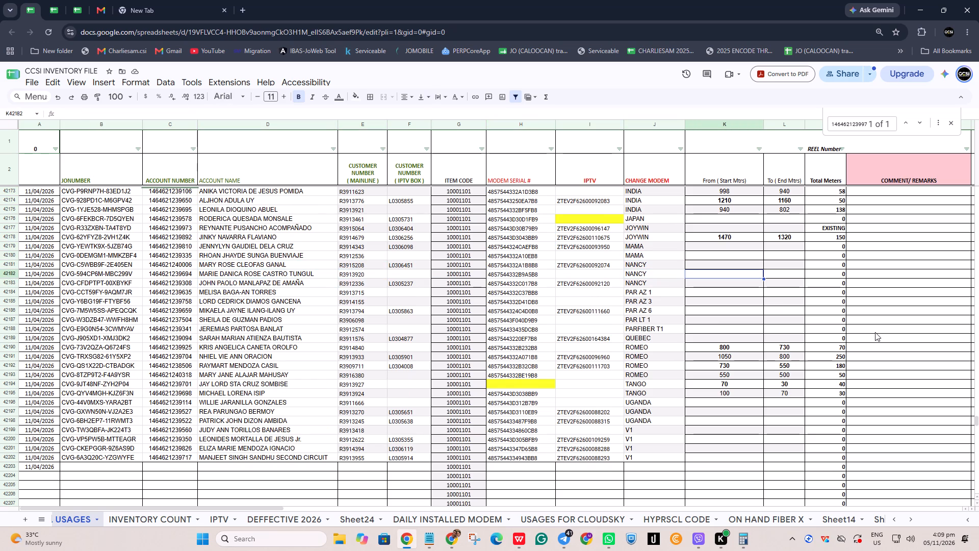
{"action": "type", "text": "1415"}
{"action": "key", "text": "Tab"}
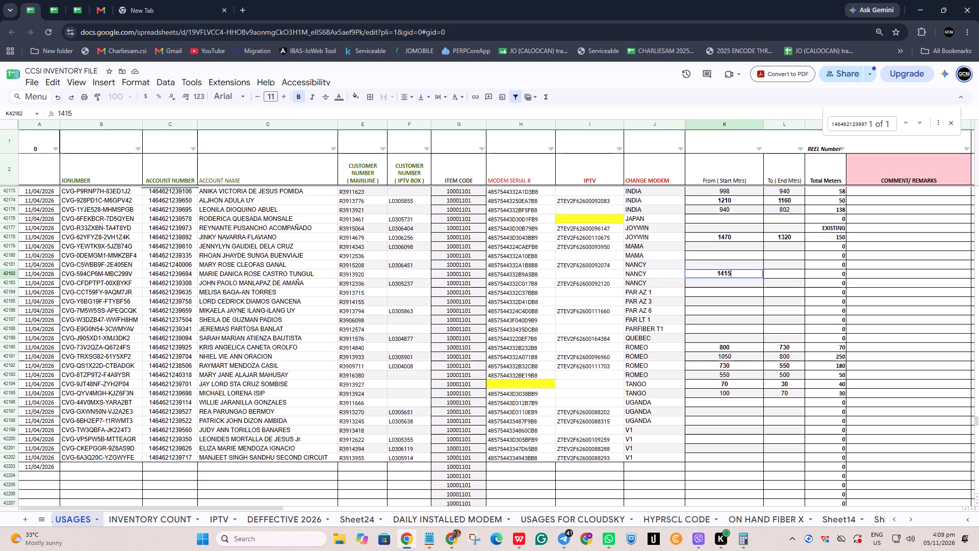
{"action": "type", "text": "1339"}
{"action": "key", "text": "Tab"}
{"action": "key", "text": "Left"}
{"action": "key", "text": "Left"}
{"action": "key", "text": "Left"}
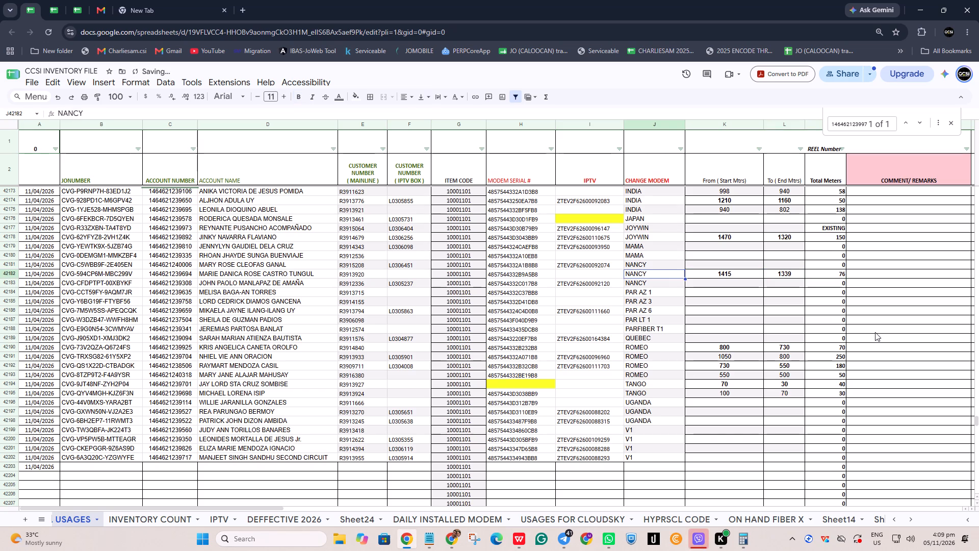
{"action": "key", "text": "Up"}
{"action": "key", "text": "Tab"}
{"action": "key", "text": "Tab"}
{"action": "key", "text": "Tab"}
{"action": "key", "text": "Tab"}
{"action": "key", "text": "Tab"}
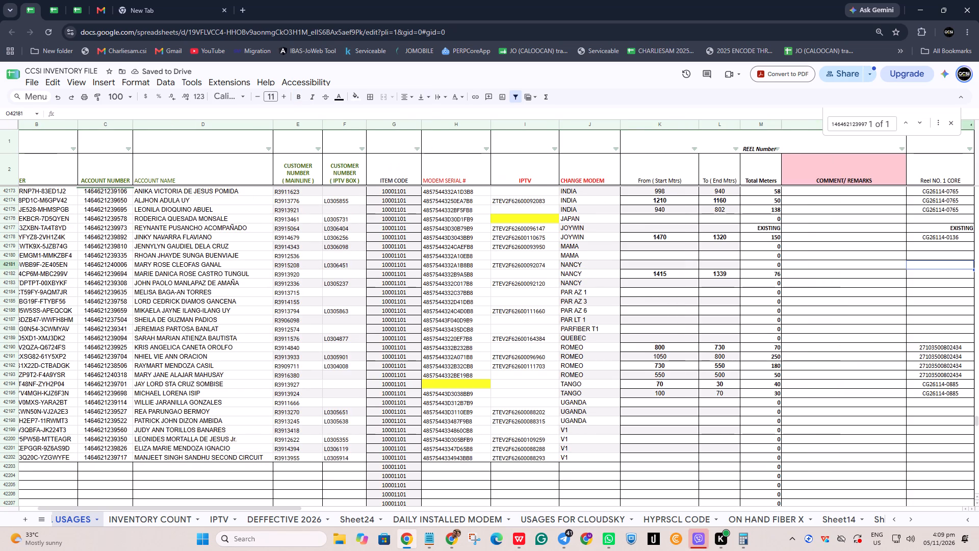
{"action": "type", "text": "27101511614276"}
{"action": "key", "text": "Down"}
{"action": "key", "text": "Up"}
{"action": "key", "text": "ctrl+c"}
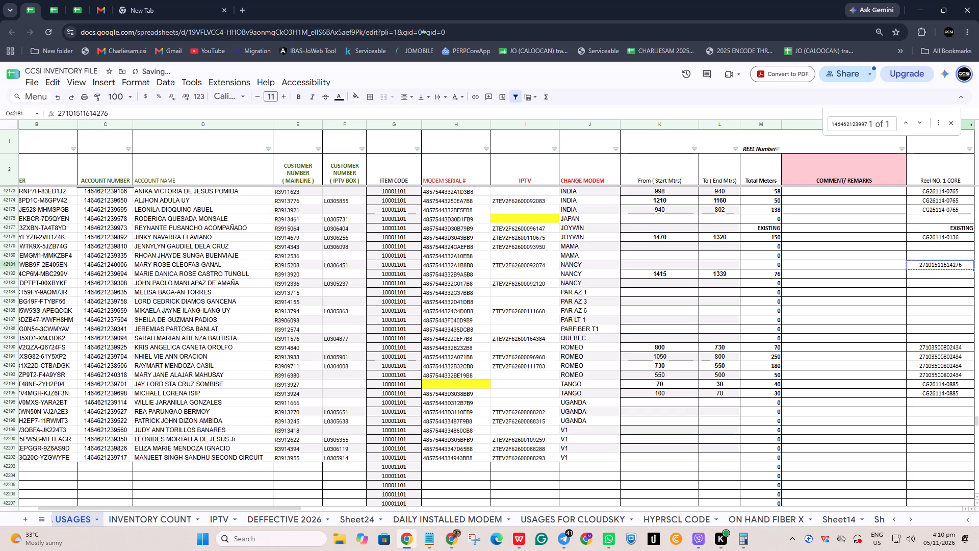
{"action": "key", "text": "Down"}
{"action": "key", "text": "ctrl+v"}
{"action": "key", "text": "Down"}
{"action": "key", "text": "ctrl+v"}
Enter a 1 core quantity of 76 for the NANCY record in row 42182.
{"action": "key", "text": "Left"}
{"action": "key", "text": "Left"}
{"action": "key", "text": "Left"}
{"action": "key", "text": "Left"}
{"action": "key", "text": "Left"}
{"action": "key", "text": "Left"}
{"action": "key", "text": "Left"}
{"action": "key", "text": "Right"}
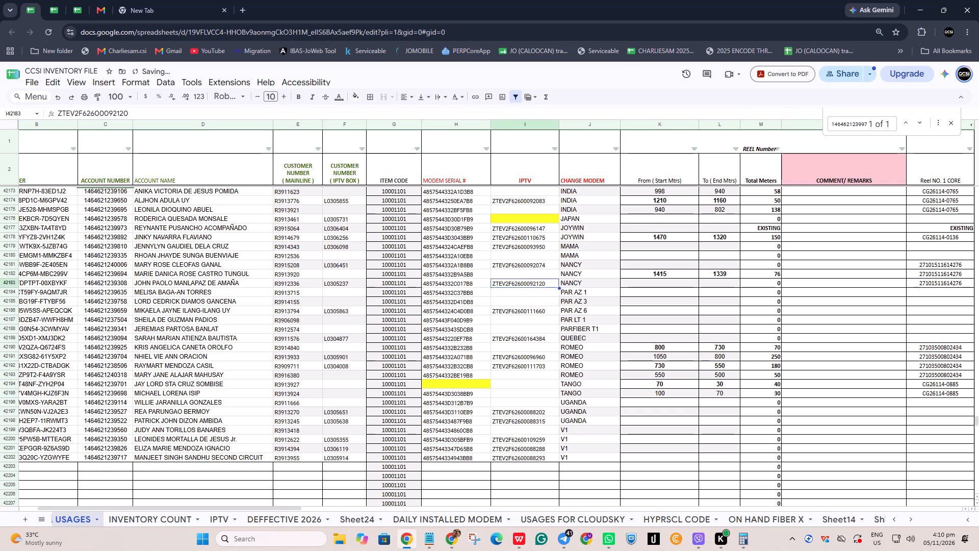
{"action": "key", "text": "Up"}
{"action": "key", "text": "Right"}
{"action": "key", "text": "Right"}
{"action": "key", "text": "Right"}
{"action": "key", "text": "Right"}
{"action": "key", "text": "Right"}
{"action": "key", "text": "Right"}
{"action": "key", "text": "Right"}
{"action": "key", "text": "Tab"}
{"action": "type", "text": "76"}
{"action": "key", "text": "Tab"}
Enter an S-clamp quantity of 4 for each of the NANCY records in rows 42181 to 42183.
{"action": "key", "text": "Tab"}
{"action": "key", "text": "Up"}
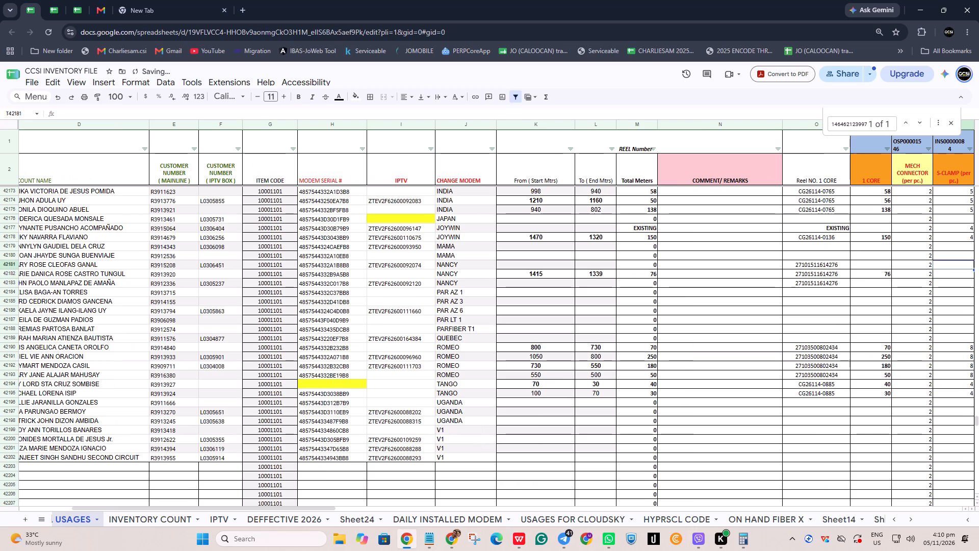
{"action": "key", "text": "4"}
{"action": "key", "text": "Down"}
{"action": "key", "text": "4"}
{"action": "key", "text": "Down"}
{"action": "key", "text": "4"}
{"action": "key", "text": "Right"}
Enter a house bracket hook quantity of 1 and a mid span hook quantity of 1 for the NANCY records in rows 42181 to 42183.
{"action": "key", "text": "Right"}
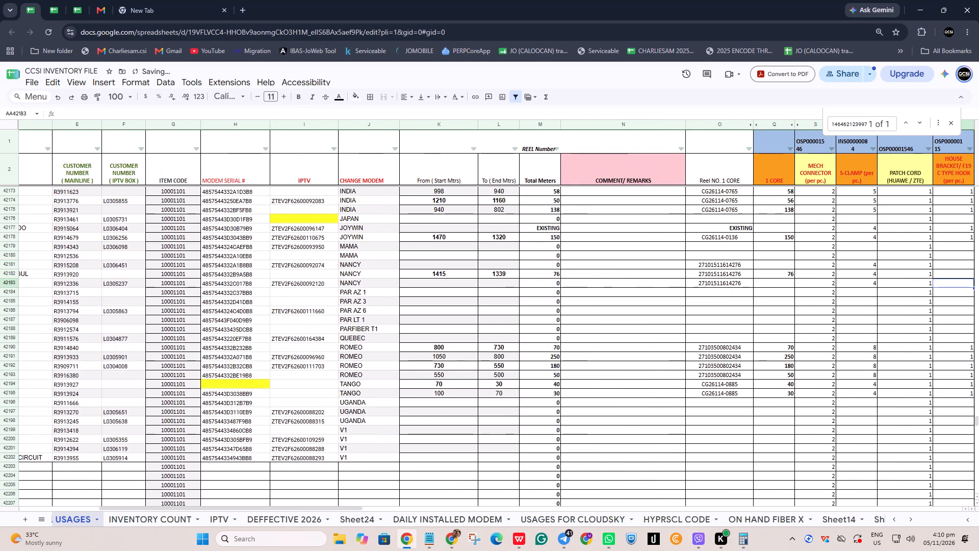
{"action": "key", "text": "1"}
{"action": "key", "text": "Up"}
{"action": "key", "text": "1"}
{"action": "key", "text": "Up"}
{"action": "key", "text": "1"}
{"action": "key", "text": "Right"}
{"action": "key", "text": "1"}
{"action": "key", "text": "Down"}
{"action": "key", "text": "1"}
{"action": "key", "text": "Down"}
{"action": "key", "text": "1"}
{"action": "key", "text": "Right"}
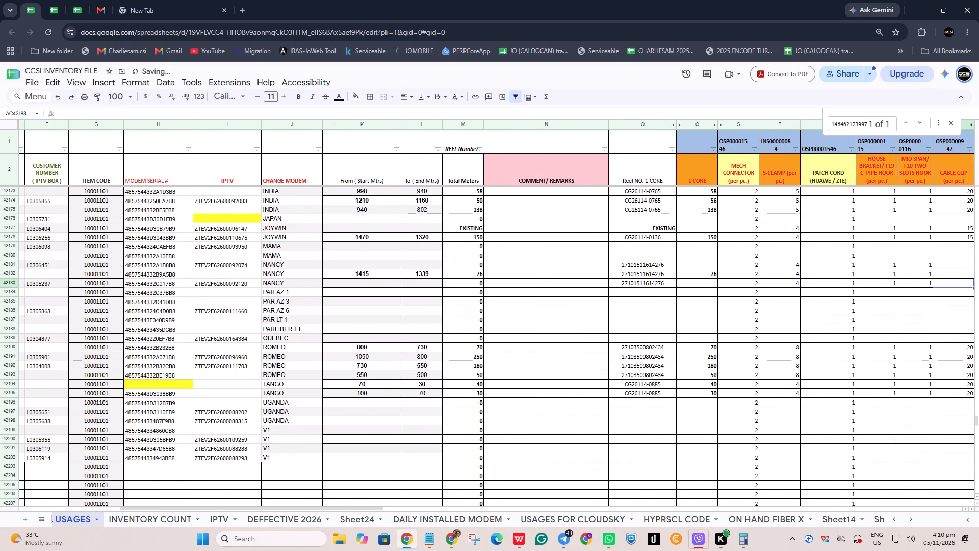
Enter 20 cable clips and 20 four-inch cable ties for each of the NANCY records in rows 42181 to 42183.
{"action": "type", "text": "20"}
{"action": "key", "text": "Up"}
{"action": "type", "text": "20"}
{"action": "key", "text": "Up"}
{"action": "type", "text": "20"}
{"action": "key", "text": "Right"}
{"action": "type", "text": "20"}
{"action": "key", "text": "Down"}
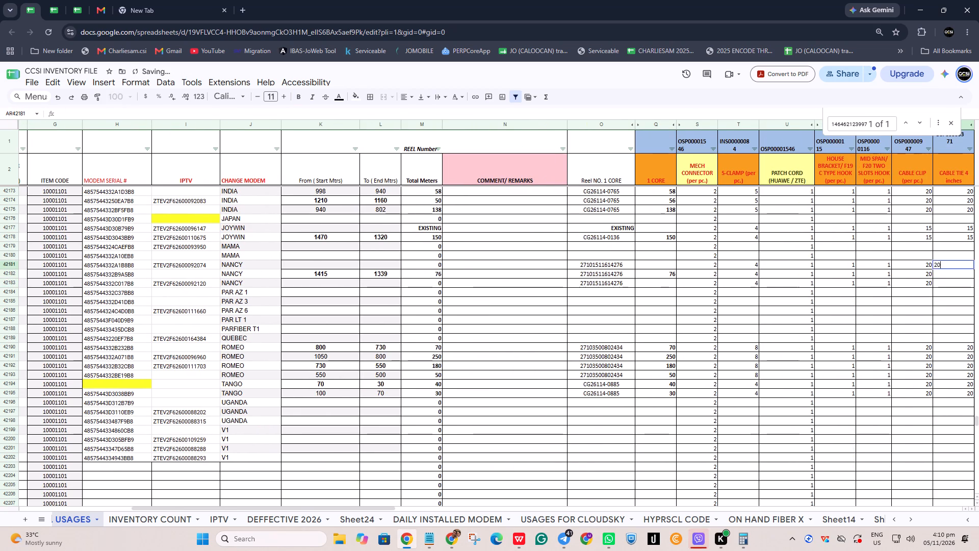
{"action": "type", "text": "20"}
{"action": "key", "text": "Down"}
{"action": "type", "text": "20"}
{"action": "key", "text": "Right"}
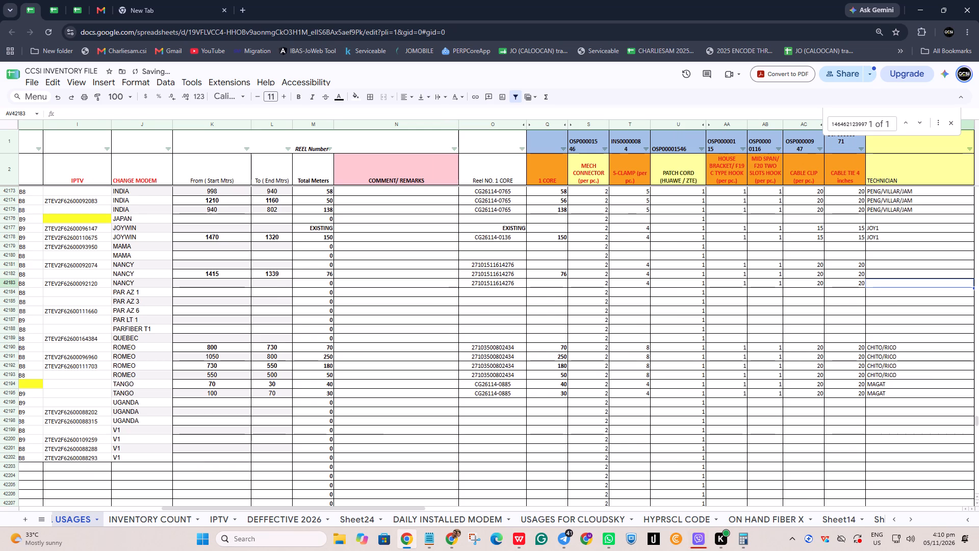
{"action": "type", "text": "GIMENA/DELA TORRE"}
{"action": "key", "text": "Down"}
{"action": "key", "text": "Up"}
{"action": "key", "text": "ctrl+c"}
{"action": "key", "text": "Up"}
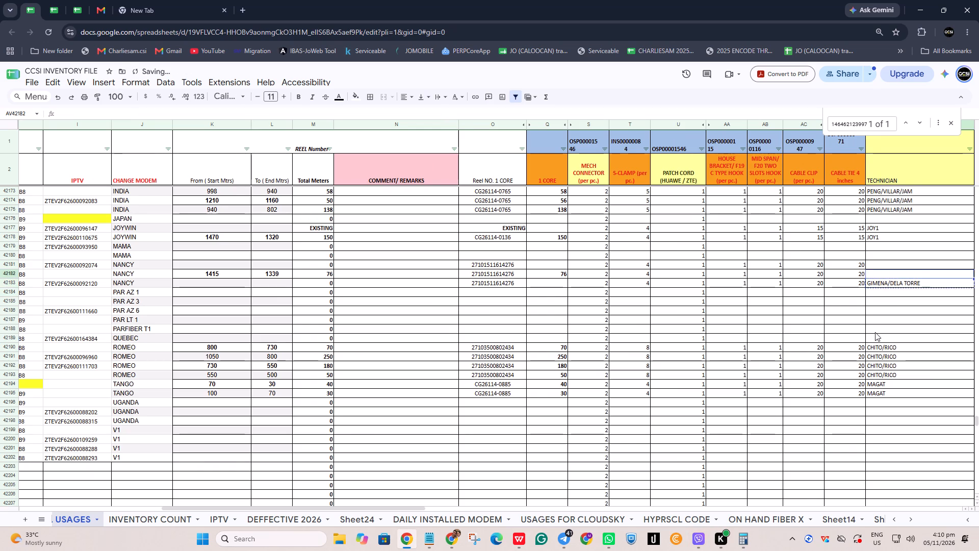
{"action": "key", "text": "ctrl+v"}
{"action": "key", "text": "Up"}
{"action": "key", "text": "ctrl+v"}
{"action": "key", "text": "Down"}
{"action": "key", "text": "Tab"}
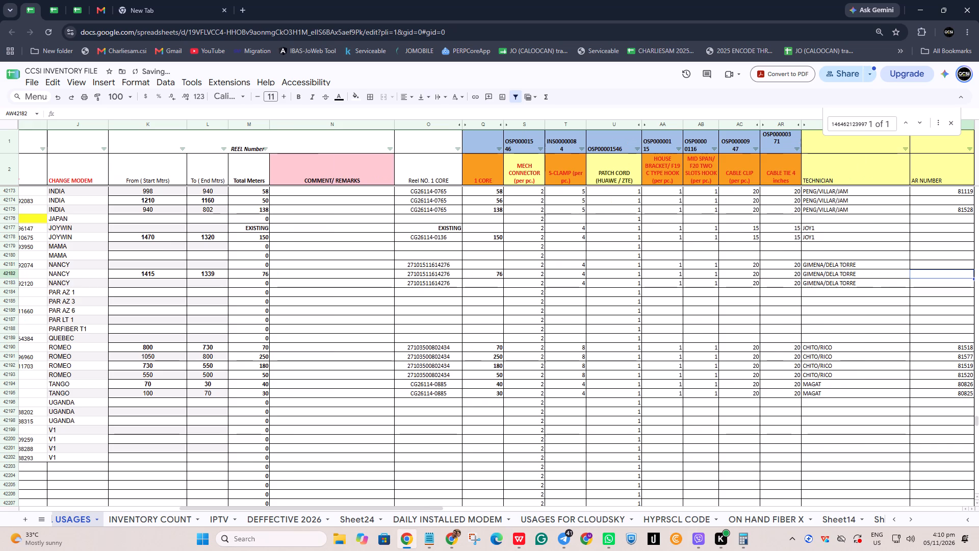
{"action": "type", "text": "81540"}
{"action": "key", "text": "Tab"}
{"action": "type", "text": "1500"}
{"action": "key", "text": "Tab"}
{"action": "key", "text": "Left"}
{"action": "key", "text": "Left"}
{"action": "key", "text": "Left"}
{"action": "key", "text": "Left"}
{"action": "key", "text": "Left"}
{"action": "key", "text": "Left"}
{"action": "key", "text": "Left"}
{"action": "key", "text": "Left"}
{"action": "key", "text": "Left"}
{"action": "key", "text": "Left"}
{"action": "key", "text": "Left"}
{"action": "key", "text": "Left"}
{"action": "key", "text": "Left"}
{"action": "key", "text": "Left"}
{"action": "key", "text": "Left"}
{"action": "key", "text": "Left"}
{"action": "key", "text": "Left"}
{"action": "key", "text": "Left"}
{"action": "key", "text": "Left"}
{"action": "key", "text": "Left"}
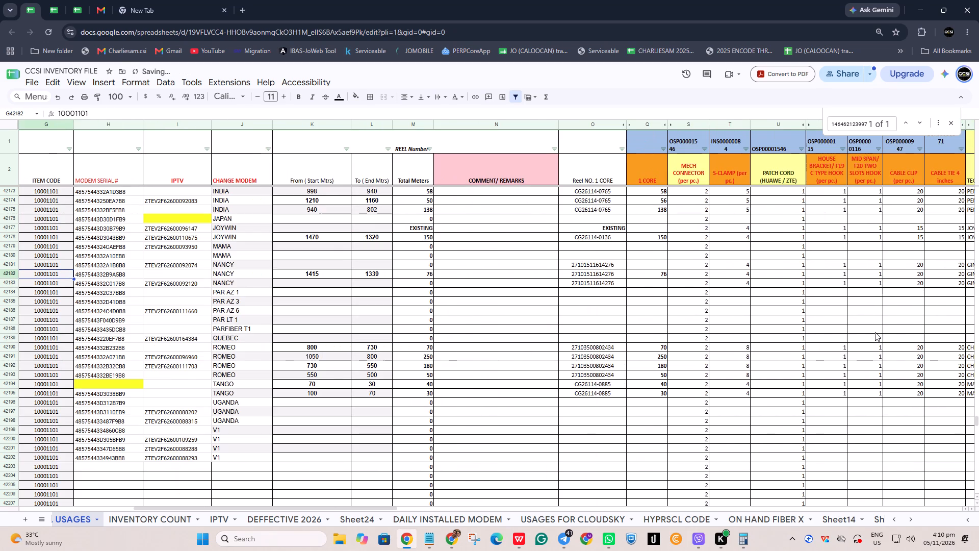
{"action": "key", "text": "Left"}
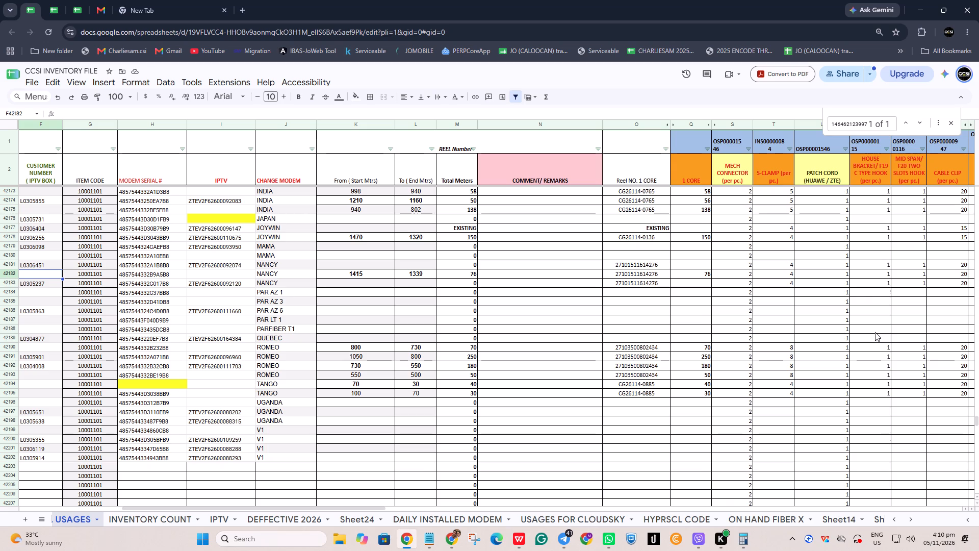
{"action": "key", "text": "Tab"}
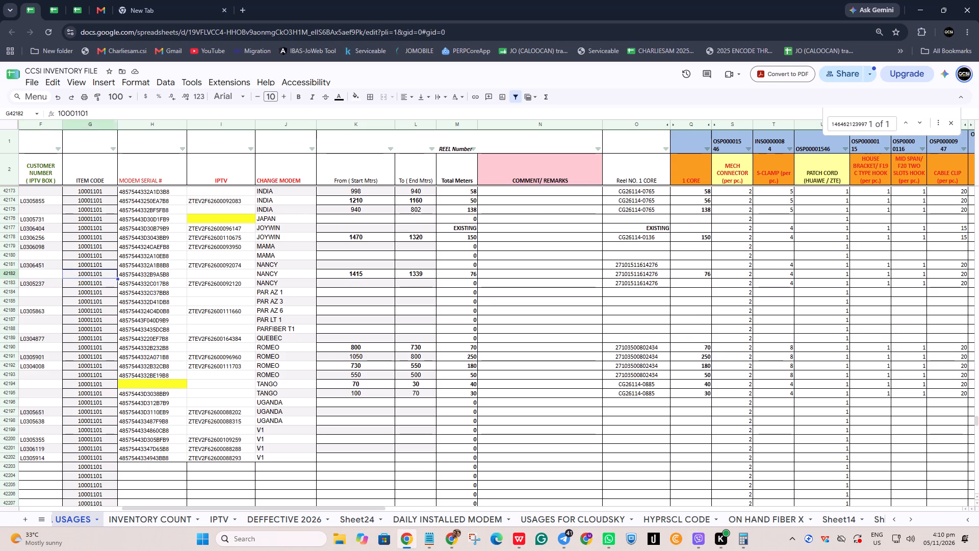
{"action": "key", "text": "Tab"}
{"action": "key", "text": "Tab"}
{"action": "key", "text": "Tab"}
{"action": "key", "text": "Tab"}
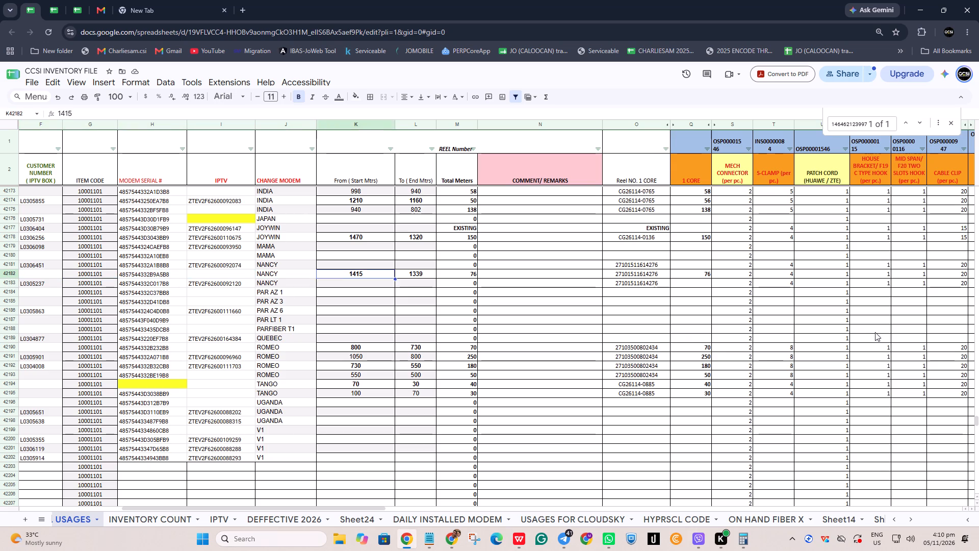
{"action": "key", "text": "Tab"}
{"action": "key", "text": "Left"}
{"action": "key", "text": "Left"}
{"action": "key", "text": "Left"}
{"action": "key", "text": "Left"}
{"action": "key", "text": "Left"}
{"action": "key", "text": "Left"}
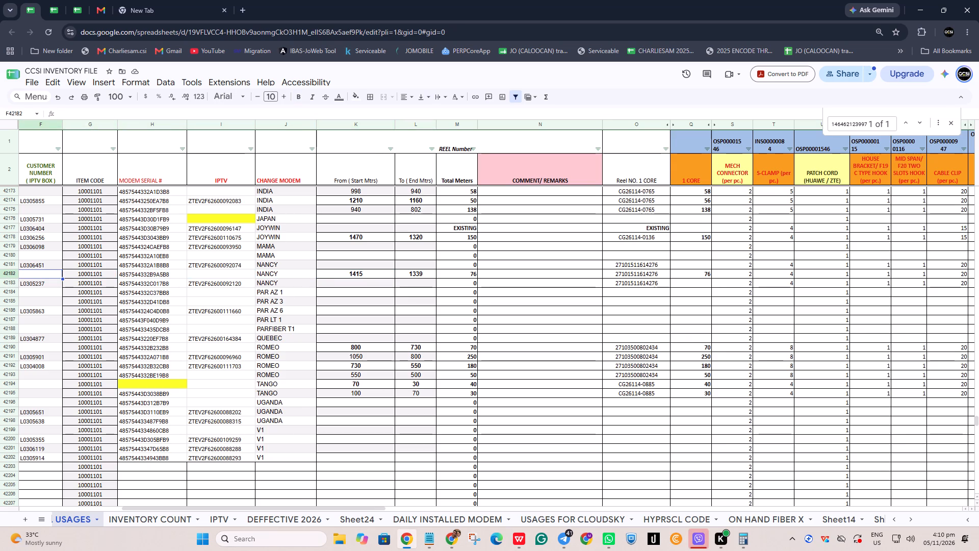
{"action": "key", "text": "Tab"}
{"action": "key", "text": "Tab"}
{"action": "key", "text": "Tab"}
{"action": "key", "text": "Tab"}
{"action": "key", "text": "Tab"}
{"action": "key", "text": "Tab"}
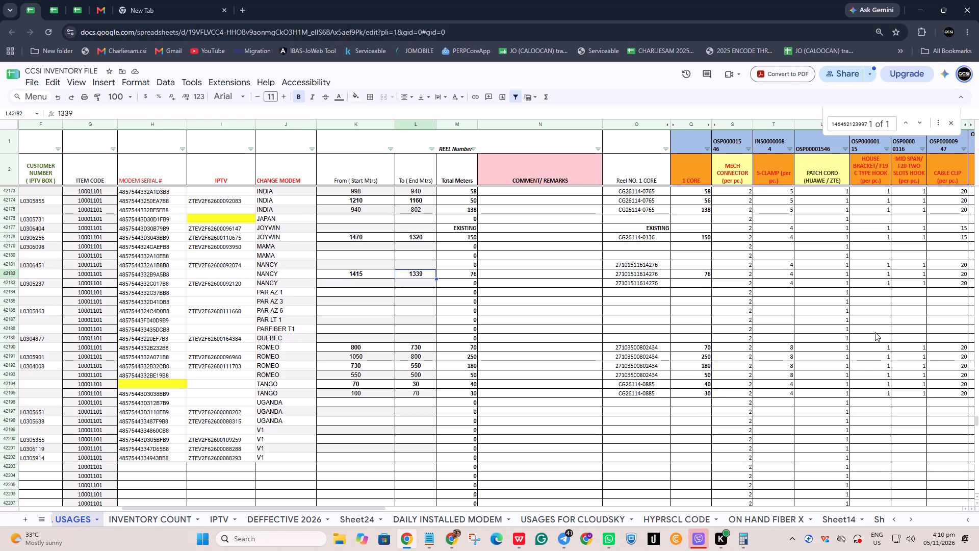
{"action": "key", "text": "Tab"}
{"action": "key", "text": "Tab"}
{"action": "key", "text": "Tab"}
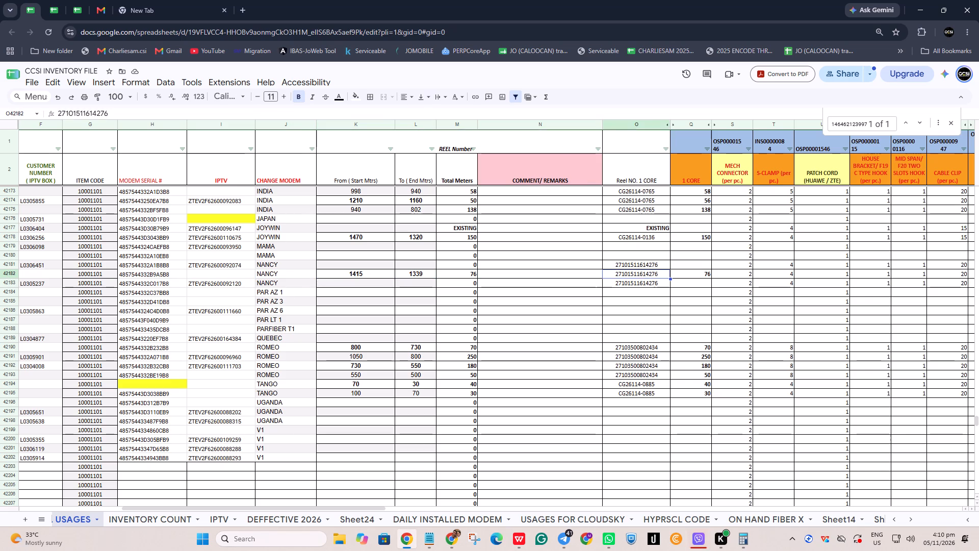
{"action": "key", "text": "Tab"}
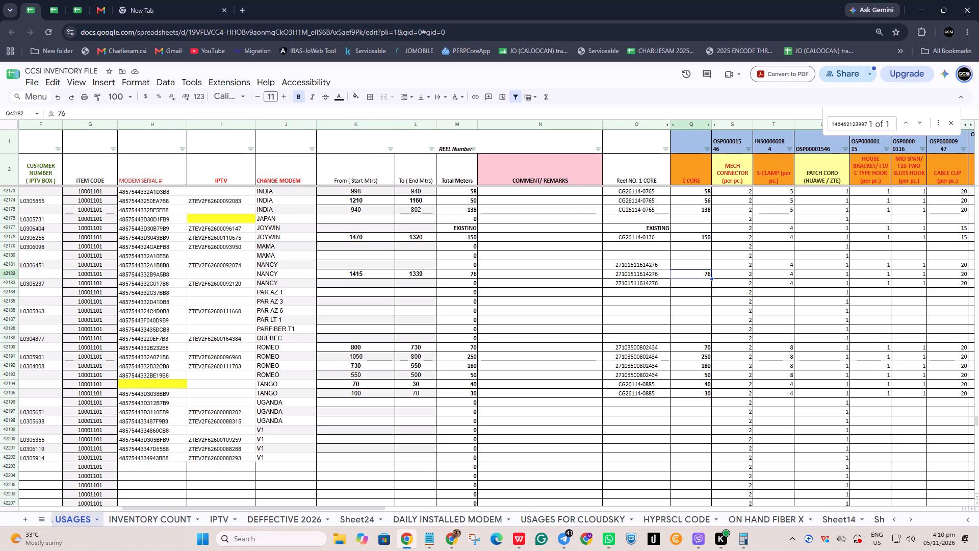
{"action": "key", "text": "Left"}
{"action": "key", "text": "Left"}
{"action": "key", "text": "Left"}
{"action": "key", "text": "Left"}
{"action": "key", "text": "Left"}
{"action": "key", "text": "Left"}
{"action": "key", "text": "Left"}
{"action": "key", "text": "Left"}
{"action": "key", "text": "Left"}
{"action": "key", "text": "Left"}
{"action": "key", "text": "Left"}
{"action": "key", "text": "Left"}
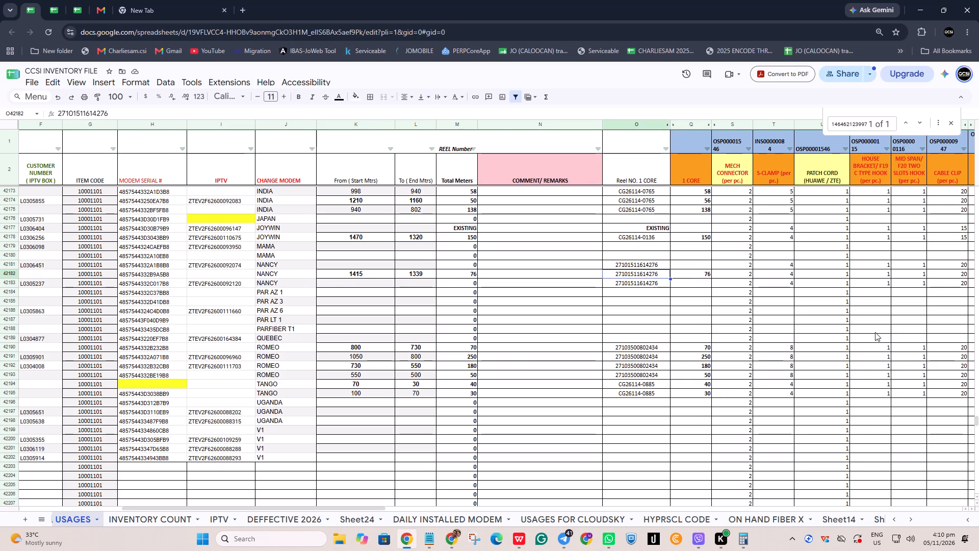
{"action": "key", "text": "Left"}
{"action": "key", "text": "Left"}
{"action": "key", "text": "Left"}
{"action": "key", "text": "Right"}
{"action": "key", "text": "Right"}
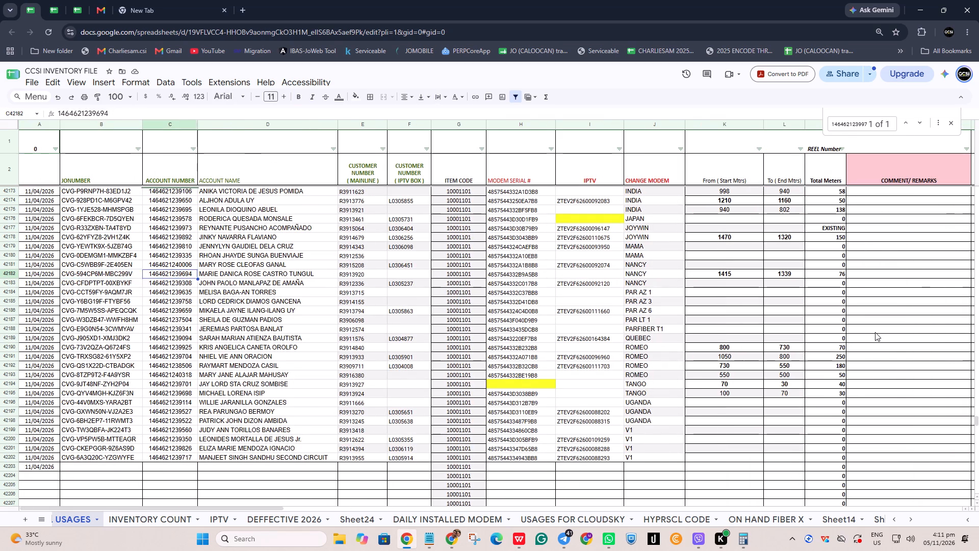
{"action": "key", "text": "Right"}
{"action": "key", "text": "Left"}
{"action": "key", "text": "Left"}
Enter a start reading of 1339 and an end reading of 1252 for the NANCY record in row 42181.
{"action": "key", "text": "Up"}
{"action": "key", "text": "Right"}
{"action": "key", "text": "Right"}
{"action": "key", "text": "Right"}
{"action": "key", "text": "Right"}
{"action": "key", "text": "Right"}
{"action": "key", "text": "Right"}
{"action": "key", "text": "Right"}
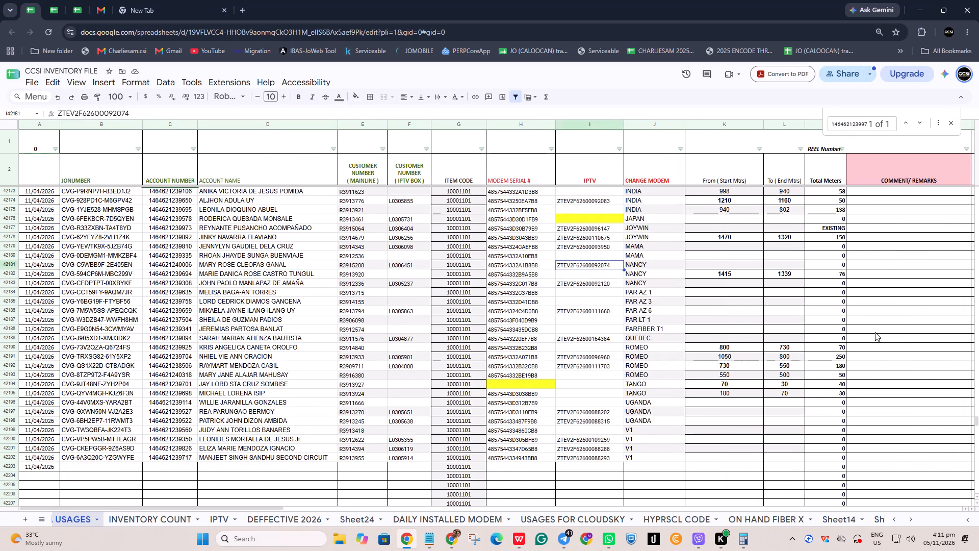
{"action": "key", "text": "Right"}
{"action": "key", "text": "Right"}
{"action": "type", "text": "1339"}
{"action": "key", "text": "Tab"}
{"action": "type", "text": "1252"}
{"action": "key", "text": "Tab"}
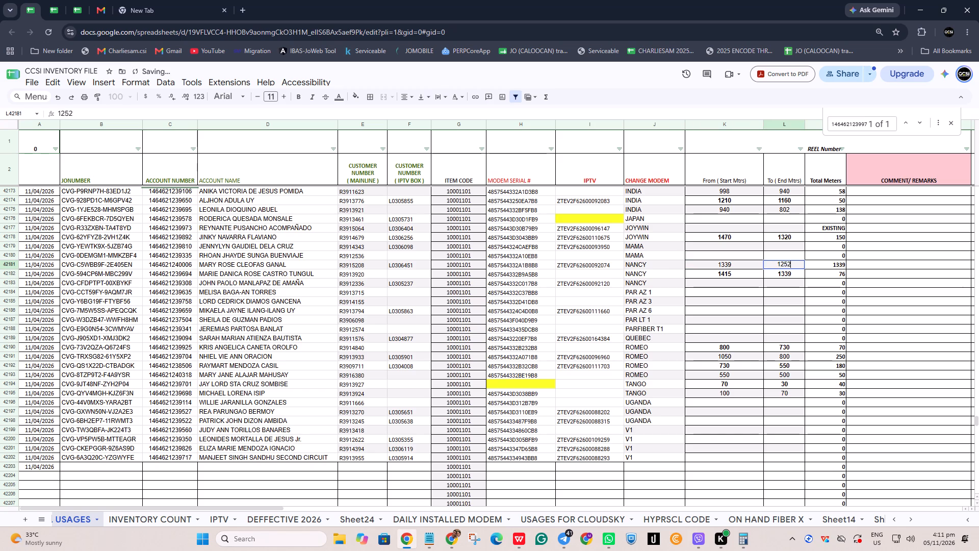
Enter a 1 core quantity of 87 for the NANCY record in row 42181.
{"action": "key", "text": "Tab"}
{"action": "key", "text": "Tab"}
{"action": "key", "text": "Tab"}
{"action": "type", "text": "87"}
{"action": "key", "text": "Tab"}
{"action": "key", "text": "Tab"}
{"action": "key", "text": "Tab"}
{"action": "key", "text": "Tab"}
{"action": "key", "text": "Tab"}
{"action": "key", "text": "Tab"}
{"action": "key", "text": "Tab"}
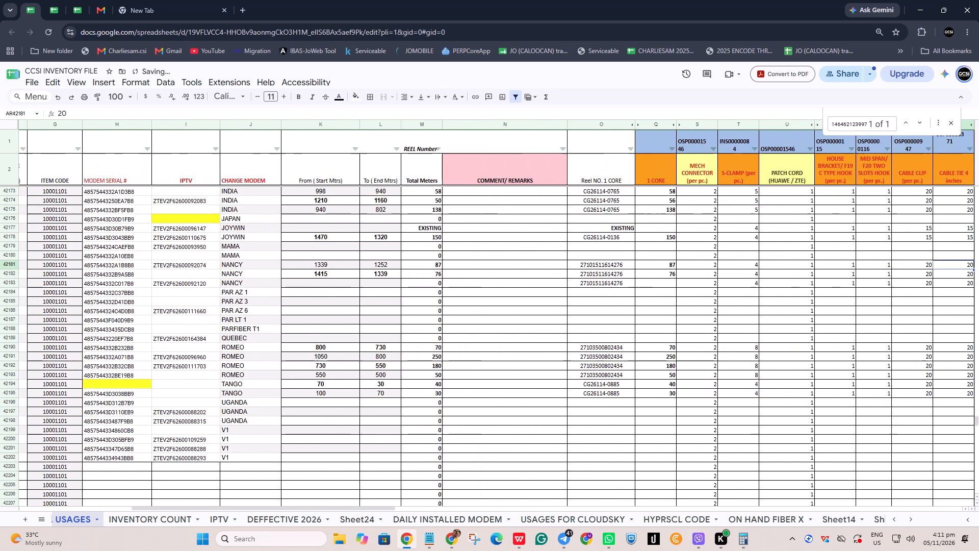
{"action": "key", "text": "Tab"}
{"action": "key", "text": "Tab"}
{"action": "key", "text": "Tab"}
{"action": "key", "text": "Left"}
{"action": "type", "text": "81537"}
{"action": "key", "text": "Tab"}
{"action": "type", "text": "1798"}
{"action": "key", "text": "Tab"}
Review the account name, customer numbers and modem details of the NANCY record in row 42181.
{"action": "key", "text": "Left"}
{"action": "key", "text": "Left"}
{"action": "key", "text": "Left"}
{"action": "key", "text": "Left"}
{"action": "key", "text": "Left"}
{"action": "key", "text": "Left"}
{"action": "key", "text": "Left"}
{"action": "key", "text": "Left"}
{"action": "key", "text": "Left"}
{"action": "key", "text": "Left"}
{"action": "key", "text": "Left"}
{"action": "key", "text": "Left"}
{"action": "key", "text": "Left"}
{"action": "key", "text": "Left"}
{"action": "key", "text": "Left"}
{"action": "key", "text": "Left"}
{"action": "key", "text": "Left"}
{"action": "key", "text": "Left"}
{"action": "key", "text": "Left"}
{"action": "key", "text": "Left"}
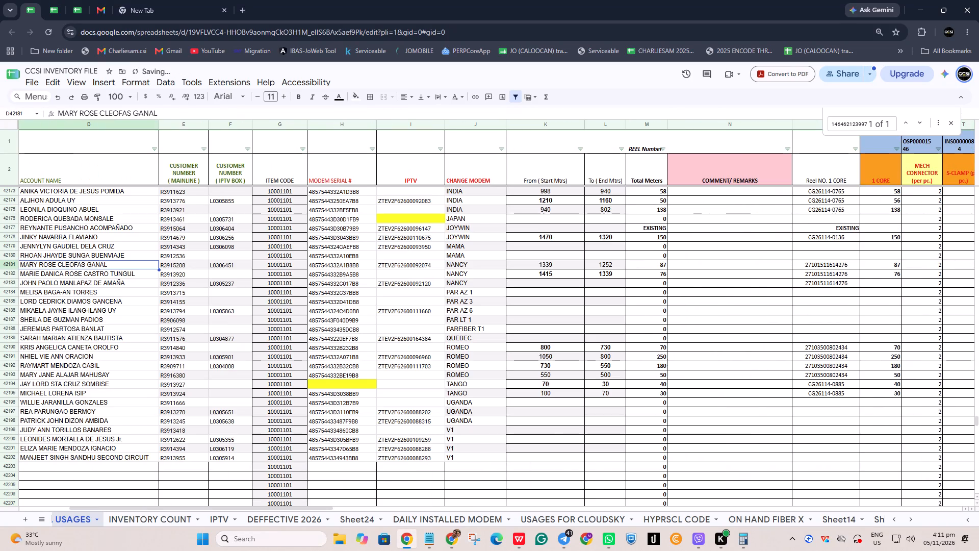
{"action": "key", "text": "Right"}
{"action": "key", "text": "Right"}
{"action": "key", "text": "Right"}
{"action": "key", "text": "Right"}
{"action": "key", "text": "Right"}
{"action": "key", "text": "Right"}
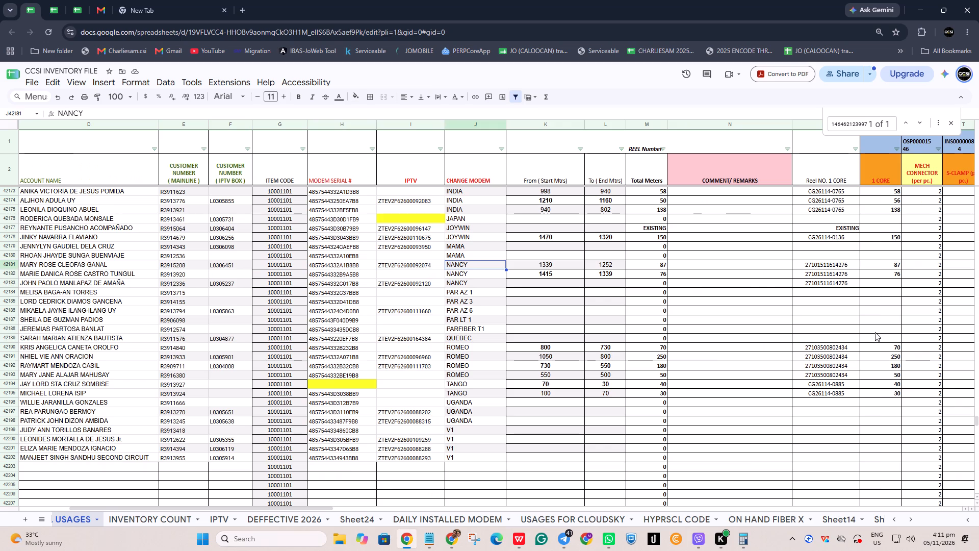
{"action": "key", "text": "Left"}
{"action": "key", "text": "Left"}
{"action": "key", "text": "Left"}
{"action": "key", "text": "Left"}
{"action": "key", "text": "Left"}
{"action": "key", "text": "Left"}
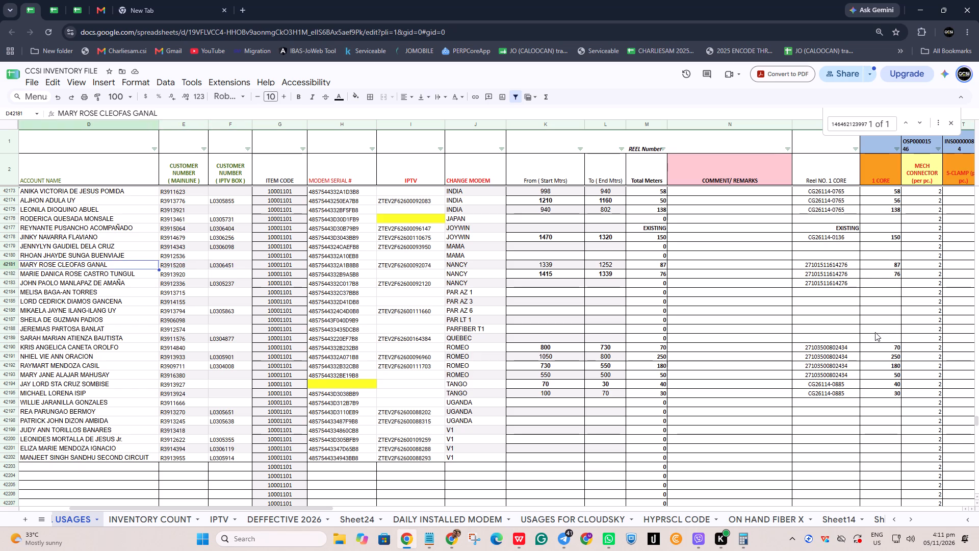
Check the modem details of the NANCY record in row 42182 and the account number of the one in row 42183.
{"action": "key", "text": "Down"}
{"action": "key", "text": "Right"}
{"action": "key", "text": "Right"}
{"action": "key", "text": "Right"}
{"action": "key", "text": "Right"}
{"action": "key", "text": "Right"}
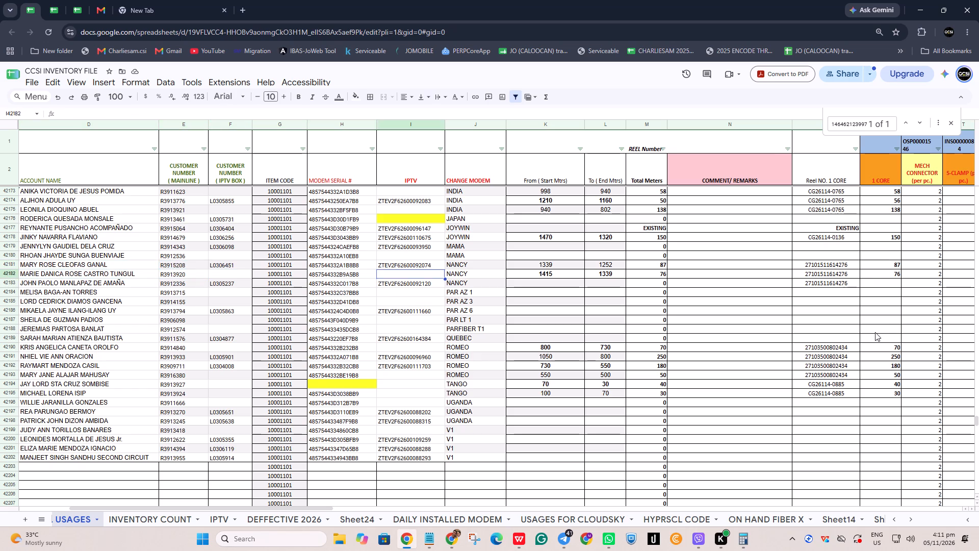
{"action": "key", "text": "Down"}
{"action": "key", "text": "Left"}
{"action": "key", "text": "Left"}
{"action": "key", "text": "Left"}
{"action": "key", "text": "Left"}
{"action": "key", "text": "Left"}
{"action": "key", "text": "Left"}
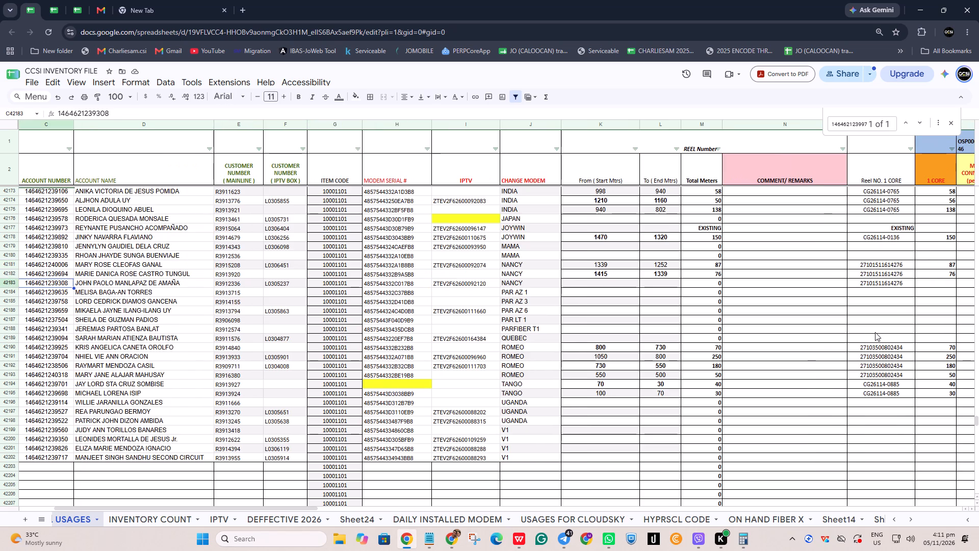
Enter a start reading of 1252 and an end reading of 1155 for the NANCY record in row 42183.
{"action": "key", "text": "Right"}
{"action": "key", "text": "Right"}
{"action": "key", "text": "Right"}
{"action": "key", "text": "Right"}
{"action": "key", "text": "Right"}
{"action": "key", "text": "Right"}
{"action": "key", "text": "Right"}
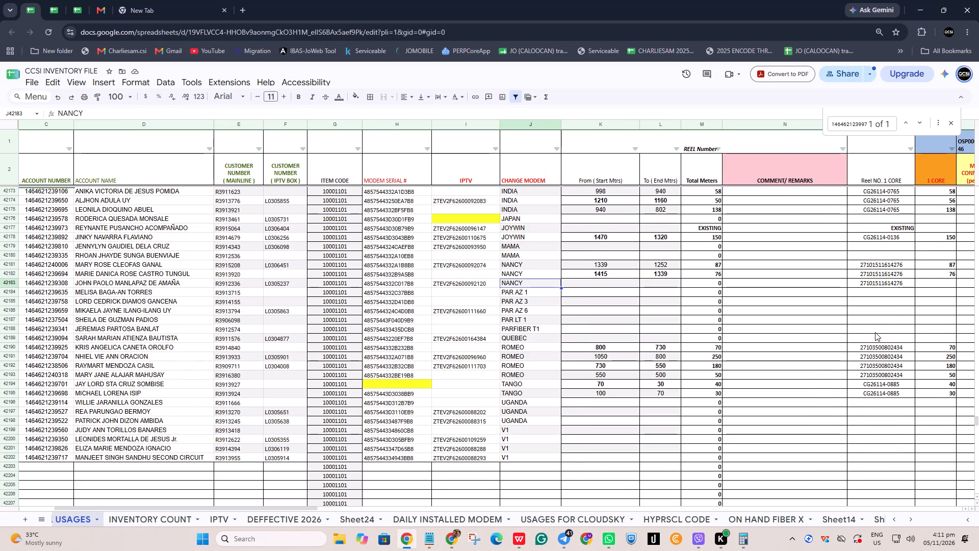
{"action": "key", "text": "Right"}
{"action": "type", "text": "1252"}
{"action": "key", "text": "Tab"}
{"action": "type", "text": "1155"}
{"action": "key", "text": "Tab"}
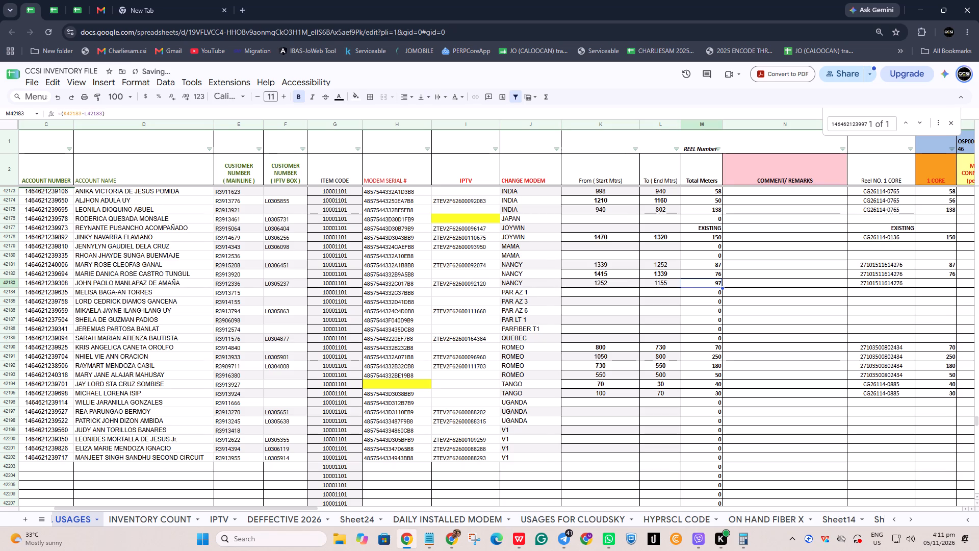
Enter a 1 core quantity of 97 for the NANCY record in row 42183.
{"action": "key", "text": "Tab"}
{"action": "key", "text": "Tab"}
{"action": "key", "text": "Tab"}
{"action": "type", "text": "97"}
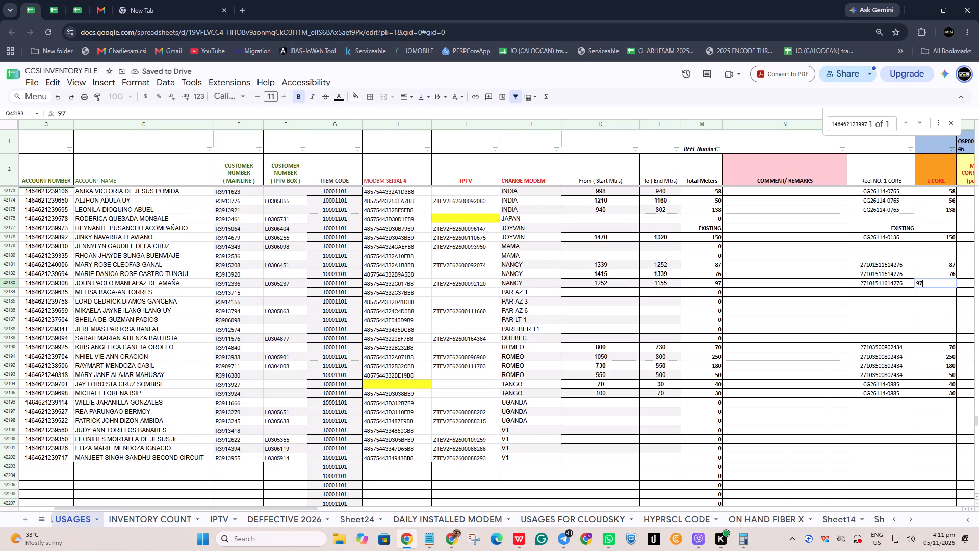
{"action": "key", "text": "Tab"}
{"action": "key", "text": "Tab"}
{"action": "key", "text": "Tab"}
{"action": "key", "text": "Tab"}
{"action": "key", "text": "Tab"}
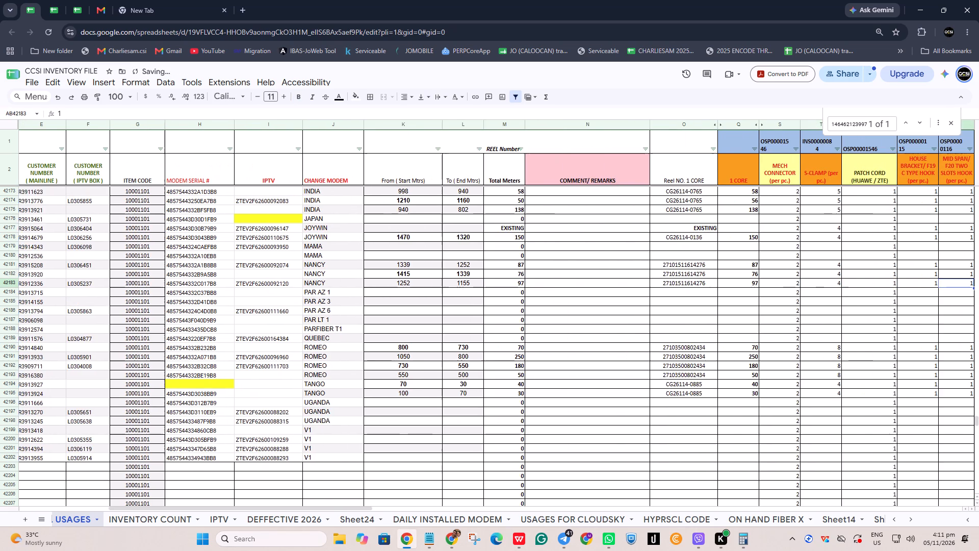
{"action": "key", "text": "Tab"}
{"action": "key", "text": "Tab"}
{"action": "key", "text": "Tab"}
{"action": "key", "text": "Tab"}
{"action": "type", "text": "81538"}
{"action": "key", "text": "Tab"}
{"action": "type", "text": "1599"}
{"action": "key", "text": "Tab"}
Review the NANCY record in row 42183, from its material quantities back to its date, account number, customer numbers and modem details.
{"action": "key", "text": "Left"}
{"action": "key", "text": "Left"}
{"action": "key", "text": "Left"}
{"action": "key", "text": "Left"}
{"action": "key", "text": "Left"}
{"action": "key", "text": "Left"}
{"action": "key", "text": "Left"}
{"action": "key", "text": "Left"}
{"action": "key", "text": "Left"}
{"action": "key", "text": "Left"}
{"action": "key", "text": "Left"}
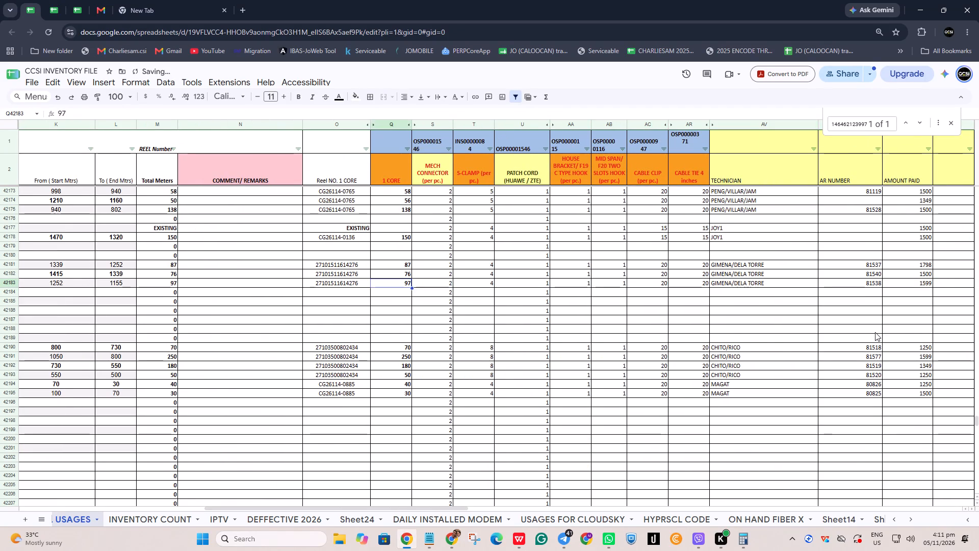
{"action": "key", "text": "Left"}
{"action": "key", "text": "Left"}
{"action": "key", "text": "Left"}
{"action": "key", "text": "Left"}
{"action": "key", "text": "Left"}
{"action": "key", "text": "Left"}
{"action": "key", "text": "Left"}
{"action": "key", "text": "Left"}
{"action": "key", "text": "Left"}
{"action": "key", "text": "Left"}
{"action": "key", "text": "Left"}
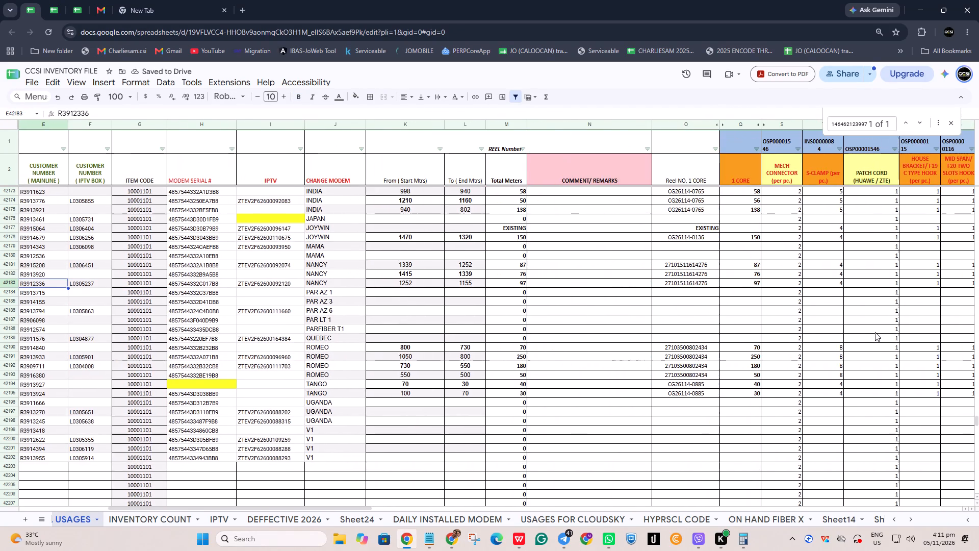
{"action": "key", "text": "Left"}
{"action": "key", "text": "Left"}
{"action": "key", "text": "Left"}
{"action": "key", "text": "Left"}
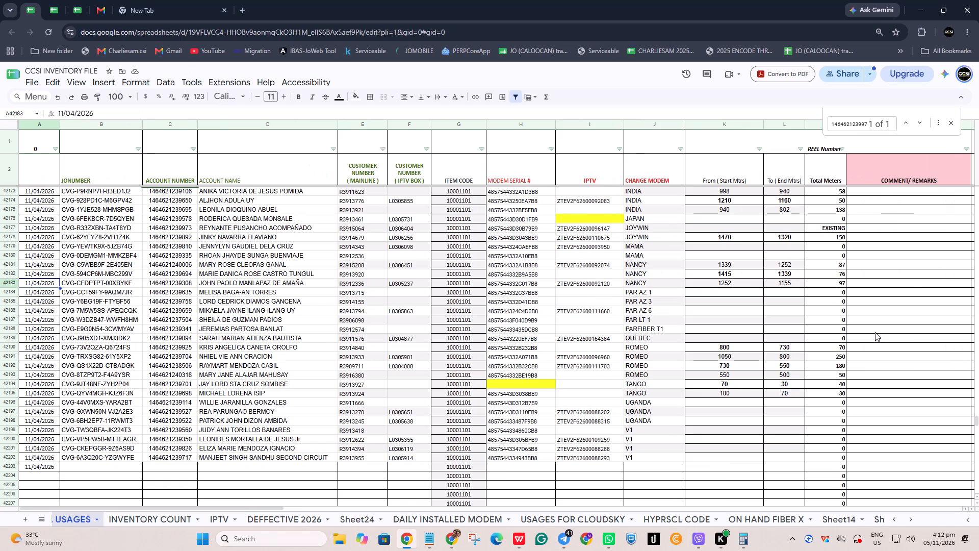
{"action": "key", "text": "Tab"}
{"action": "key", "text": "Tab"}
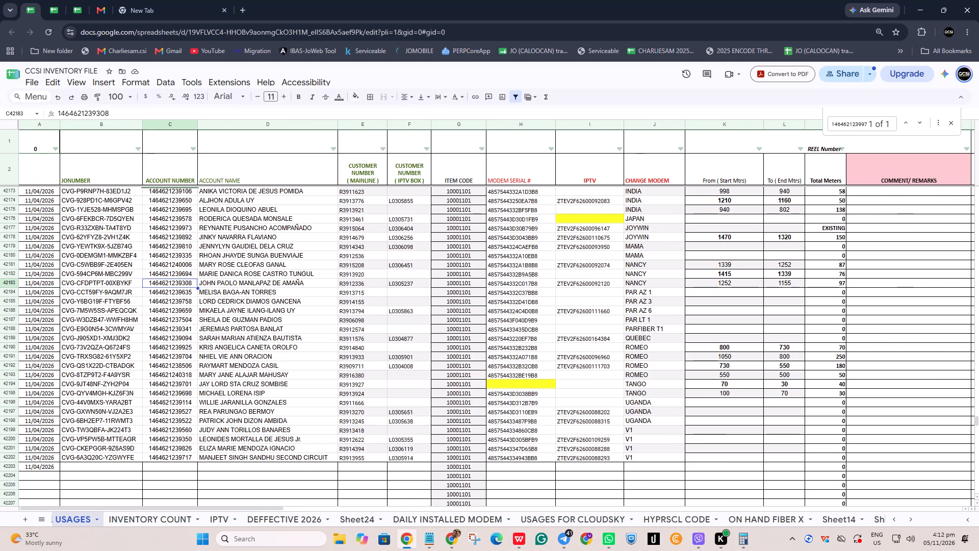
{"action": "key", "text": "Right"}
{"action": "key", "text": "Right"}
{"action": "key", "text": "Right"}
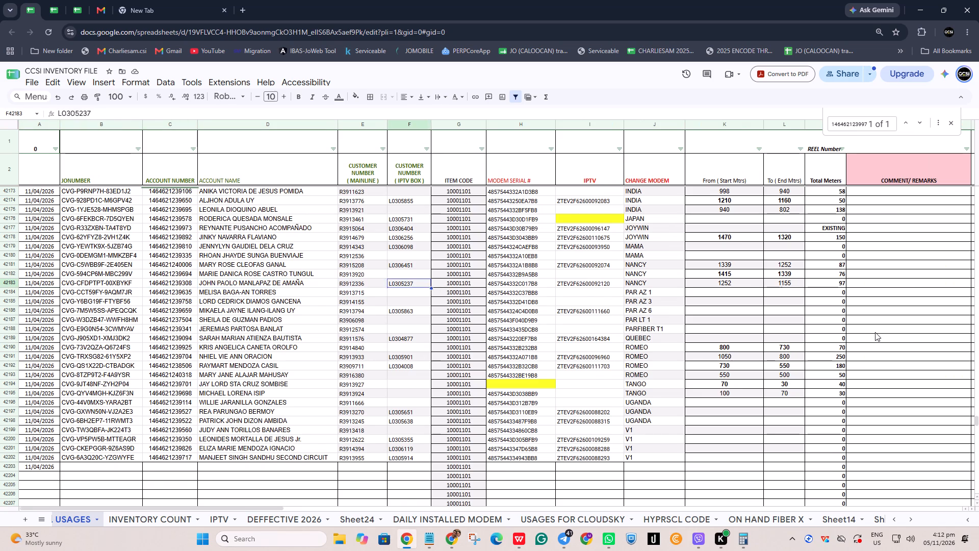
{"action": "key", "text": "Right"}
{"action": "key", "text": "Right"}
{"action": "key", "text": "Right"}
Enter a start reading of 1413 and an end reading of 1303 for the MAMA record in row 42179.
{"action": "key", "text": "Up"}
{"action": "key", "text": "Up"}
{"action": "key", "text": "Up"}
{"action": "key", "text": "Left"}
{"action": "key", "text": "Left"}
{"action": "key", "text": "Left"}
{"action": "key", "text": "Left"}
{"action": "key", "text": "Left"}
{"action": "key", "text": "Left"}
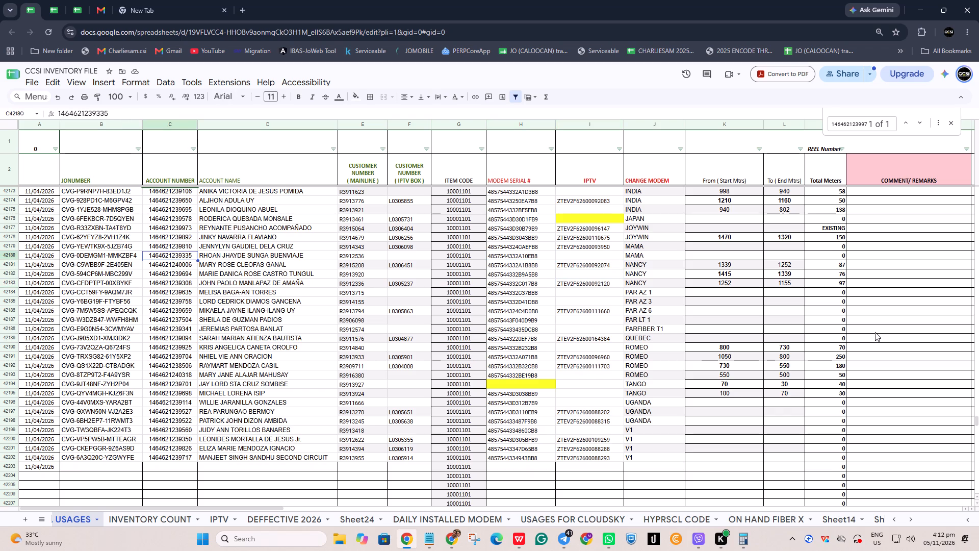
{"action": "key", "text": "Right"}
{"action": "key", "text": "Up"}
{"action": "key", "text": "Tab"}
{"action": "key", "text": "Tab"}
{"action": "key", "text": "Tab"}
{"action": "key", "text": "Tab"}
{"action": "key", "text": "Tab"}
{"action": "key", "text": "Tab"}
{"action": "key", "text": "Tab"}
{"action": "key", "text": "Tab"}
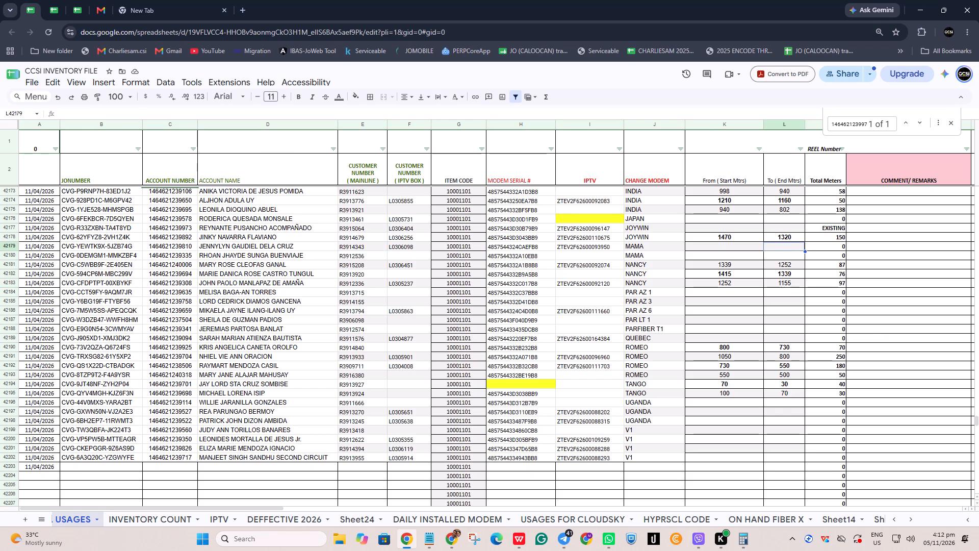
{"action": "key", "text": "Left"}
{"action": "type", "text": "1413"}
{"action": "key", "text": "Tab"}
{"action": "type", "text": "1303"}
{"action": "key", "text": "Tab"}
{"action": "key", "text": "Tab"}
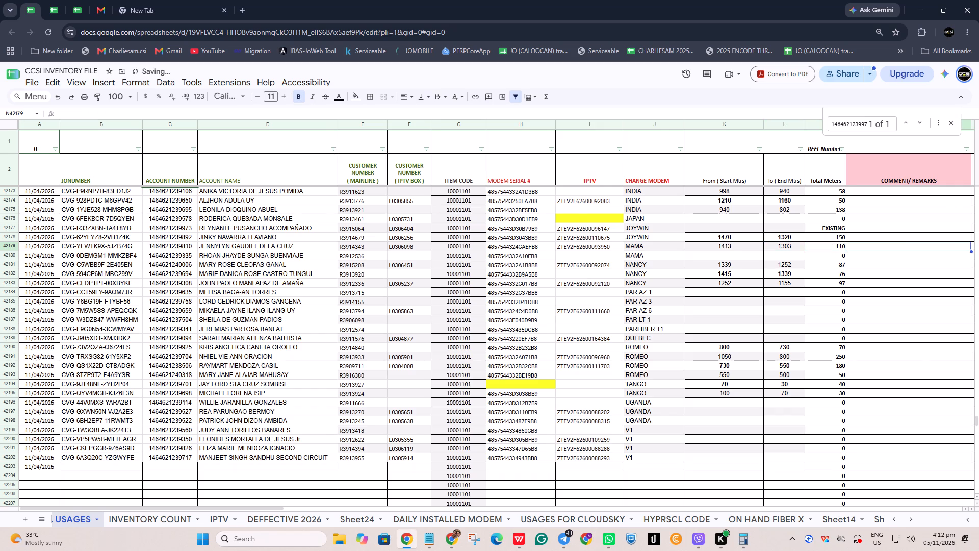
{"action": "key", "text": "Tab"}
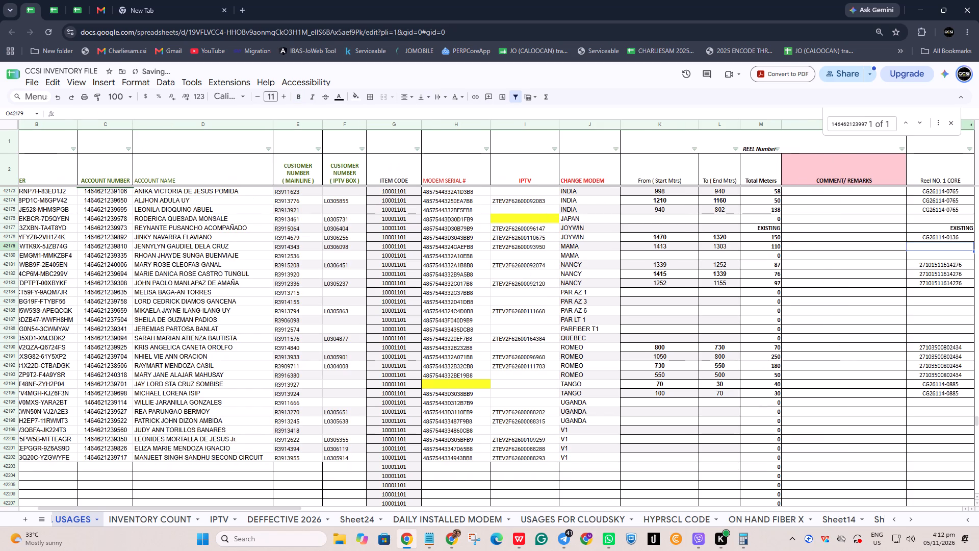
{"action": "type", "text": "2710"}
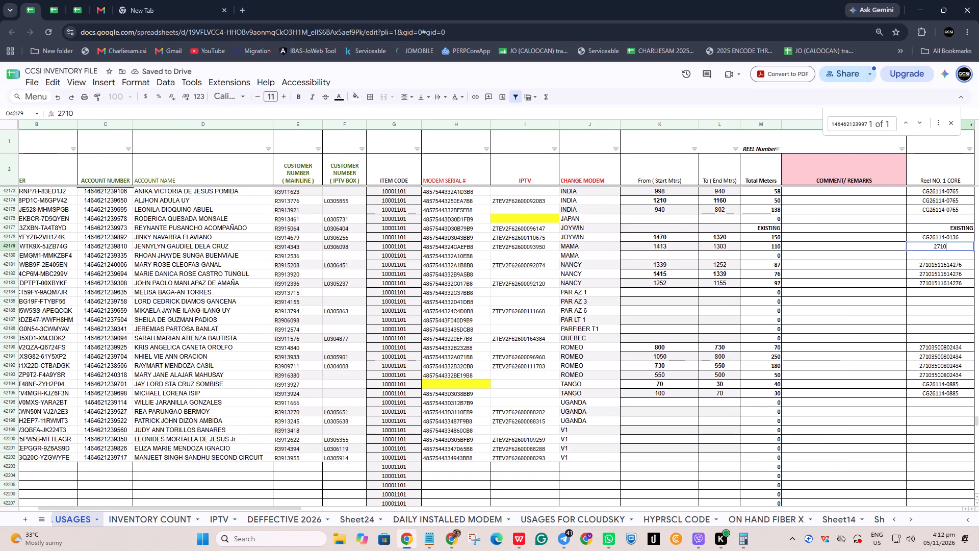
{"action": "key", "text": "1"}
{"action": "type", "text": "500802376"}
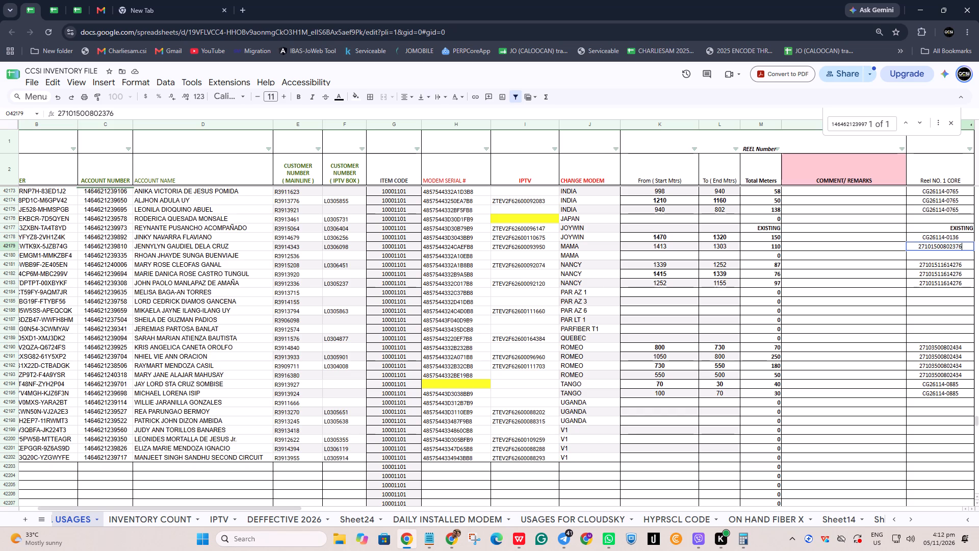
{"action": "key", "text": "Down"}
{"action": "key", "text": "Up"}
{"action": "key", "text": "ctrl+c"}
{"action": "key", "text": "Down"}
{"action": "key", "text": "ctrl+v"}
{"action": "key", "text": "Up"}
Enter a 1 core quantity of 110 for the MAMA record in row 42179.
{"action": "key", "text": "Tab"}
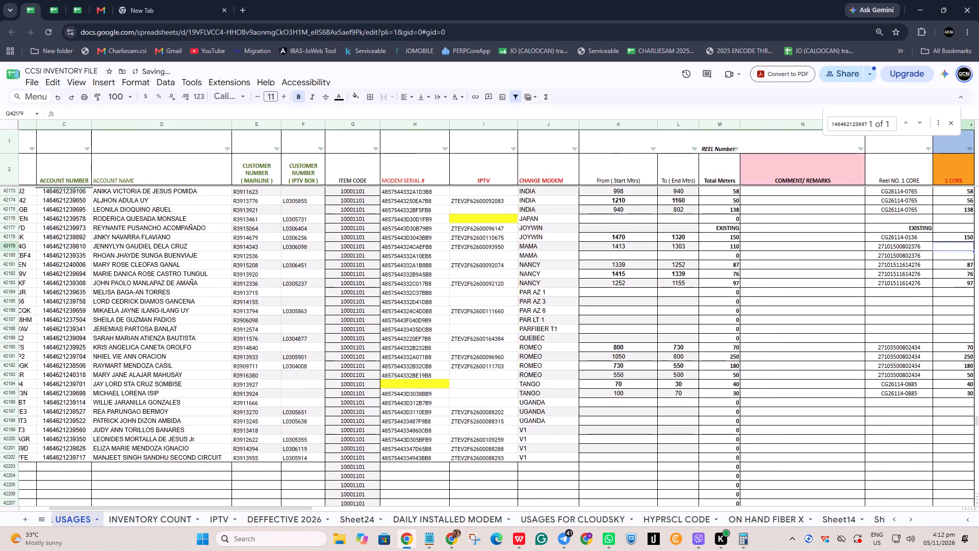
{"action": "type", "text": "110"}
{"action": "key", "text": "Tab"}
Enter an S-clamp quantity of 4 for both MAMA records in rows 42179 and 42180.
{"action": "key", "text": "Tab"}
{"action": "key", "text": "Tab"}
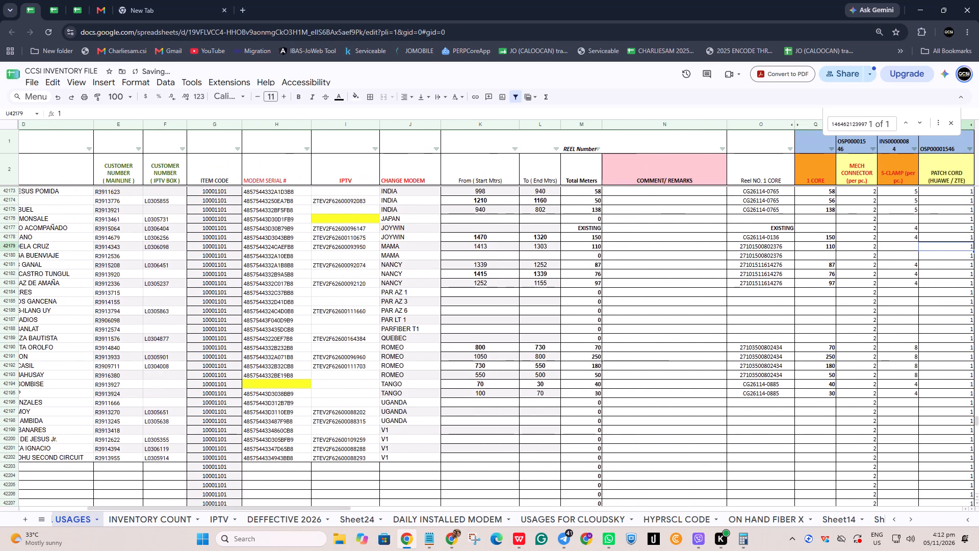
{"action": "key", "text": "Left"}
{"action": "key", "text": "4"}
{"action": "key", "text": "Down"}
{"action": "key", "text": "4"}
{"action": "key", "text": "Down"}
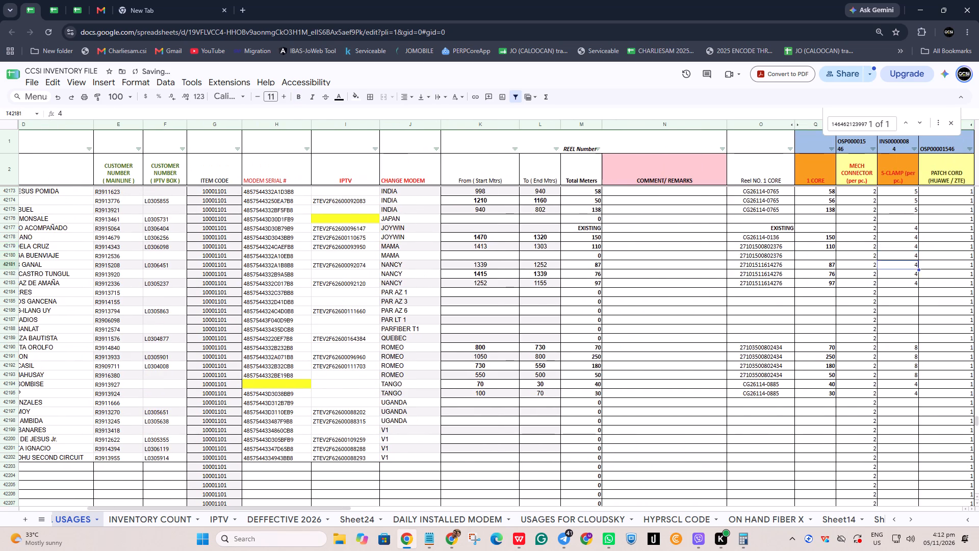
Enter a quantity of 1 for the house bracket and the mid span hook in both MAMA records, rows 42179 and 42180.
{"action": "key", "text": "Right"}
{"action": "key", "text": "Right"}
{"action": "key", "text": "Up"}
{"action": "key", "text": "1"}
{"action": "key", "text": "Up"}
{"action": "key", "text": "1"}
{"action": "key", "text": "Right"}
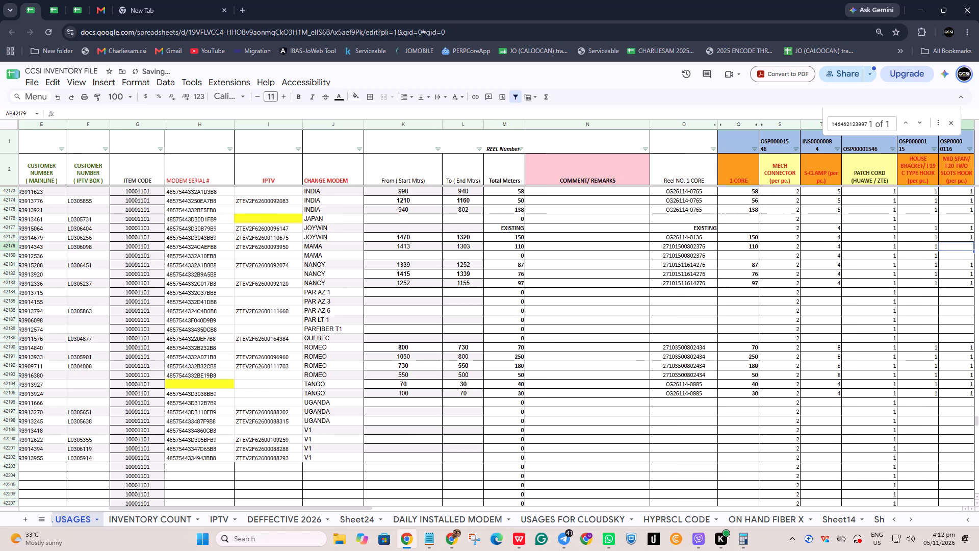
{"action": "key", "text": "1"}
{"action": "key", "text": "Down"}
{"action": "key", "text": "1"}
Enter quantities of 20 cable clips and 20 cable ties for both MAMA records in rows 42179 and 42180.
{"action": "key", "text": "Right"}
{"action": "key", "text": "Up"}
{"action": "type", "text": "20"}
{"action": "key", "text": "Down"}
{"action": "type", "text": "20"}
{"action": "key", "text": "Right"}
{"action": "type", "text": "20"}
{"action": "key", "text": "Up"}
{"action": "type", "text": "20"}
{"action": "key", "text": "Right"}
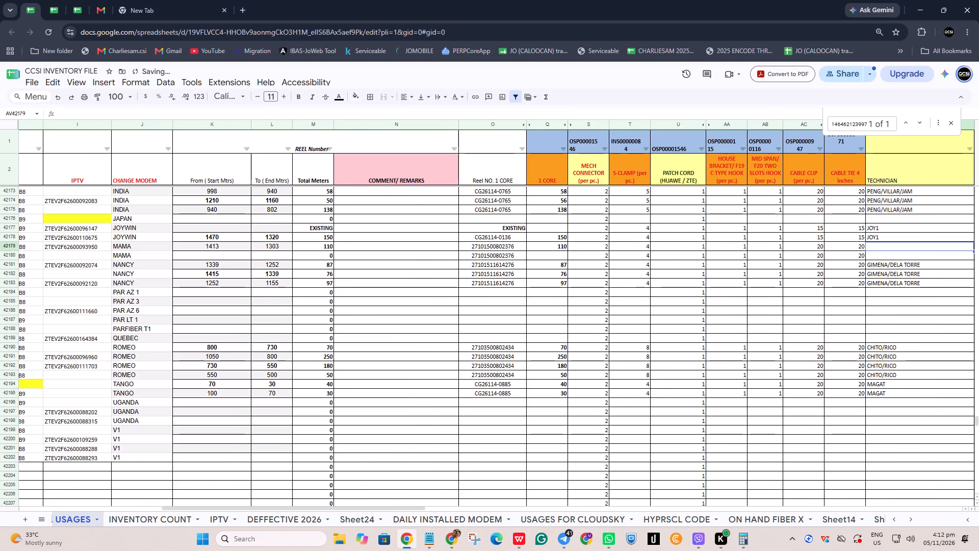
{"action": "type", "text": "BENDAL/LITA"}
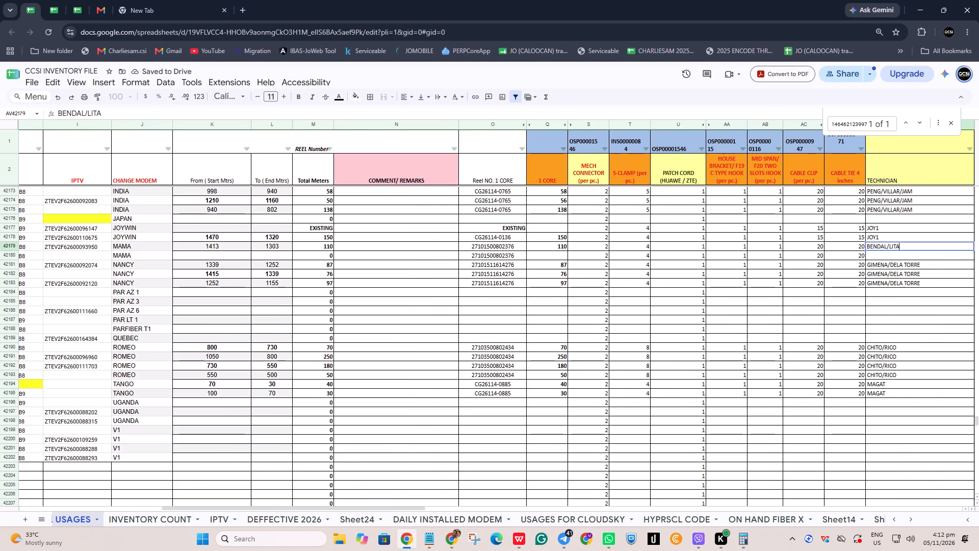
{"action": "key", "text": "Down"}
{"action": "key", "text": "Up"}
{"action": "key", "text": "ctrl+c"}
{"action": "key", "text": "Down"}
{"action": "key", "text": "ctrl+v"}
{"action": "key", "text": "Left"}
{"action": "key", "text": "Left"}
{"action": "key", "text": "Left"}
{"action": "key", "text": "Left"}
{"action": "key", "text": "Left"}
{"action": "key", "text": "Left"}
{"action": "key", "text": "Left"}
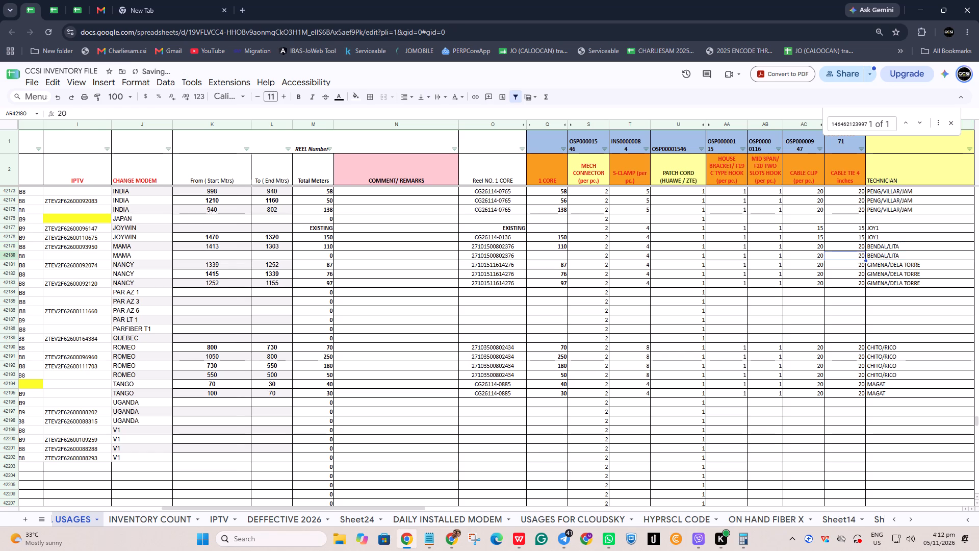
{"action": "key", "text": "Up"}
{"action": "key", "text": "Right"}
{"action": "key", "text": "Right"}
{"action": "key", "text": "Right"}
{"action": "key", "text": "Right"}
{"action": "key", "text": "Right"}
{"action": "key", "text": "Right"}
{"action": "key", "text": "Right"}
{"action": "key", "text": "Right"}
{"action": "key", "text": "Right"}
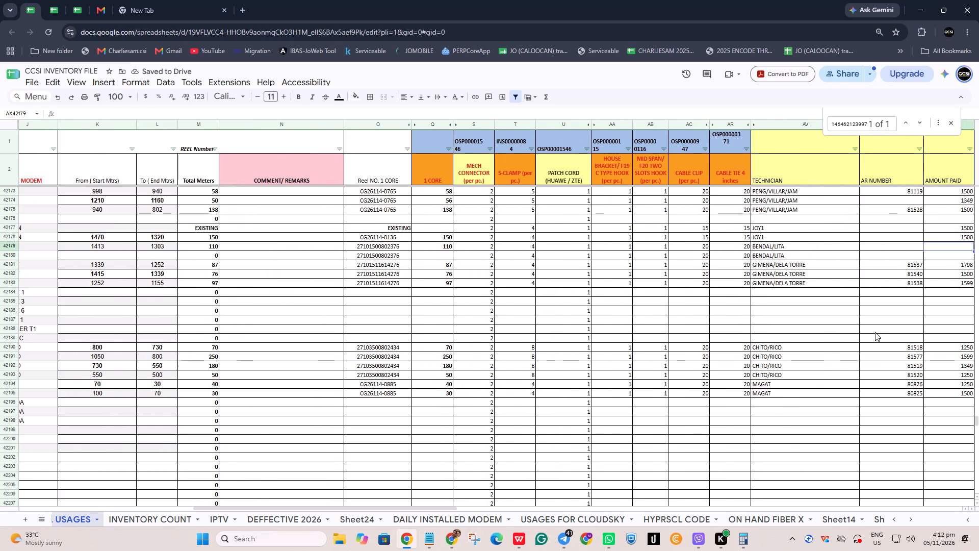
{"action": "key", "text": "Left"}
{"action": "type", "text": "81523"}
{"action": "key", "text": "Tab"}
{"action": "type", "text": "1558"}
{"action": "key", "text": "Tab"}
Review the MAMA record in row 42179, from its account details across to the change modem and meter reading columns.
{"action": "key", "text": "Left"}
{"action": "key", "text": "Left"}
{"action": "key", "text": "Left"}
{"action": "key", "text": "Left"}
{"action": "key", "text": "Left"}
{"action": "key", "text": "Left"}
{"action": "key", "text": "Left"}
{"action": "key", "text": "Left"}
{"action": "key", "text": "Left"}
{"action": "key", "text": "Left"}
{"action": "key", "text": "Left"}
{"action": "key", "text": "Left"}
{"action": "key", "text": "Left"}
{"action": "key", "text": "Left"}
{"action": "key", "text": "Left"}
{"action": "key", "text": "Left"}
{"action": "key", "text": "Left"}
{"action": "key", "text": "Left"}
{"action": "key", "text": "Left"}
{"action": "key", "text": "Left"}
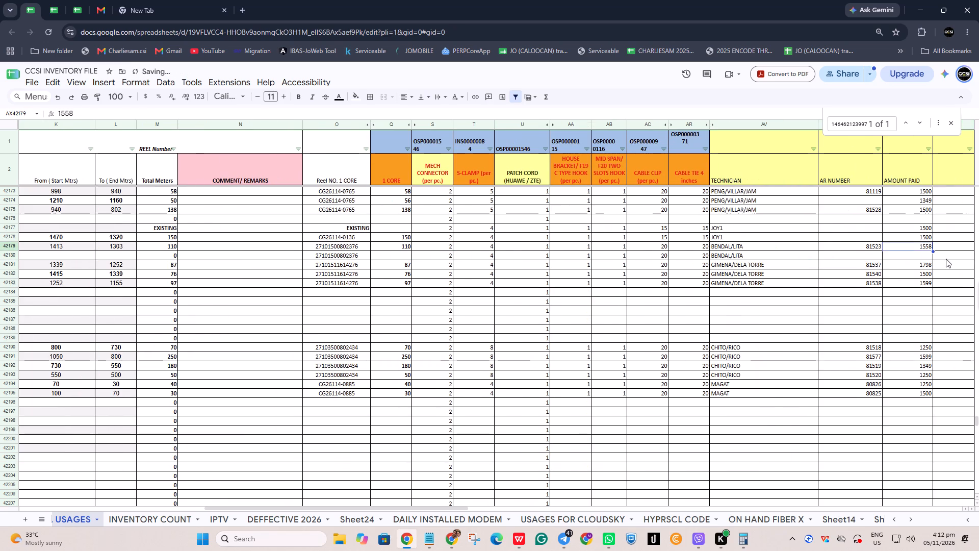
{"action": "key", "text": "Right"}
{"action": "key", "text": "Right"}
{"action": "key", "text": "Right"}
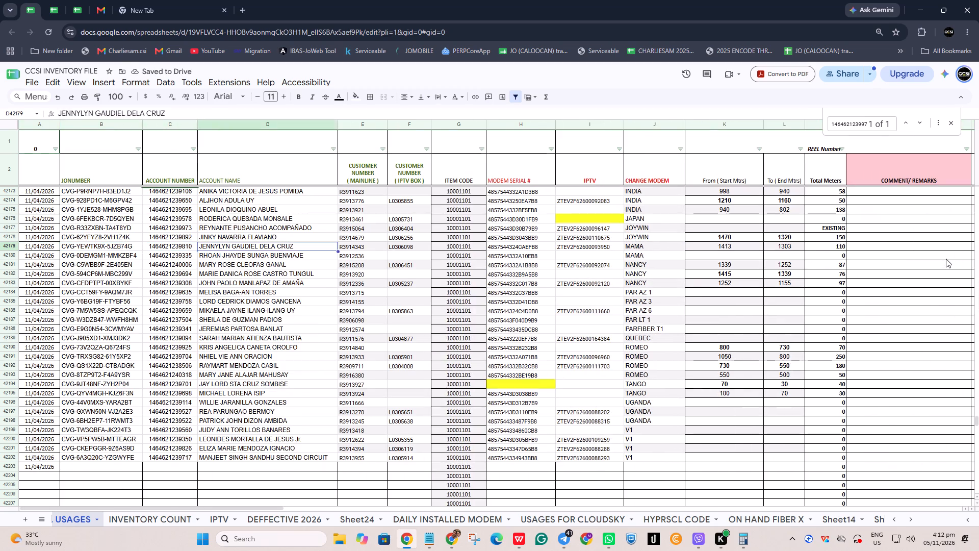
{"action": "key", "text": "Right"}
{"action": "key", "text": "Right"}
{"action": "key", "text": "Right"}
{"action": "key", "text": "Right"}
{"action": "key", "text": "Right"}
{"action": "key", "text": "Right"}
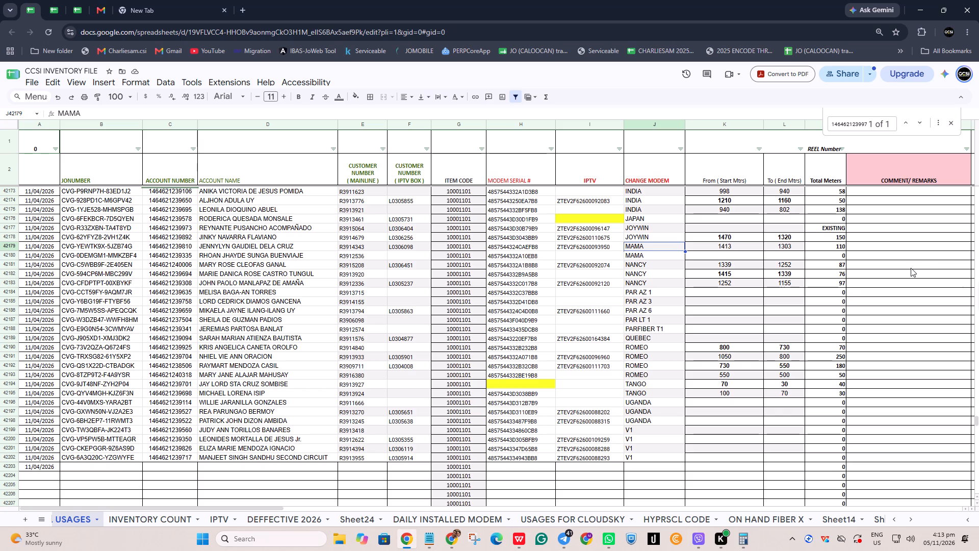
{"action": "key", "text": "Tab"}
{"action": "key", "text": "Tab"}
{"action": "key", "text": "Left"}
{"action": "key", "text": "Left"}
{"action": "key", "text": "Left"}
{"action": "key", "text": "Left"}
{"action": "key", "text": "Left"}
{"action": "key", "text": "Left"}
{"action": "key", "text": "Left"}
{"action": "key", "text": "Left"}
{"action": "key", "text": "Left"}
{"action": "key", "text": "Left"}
Enter a start reading of 1303 and an end reading of 1223 for the MAMA record in row 42180.
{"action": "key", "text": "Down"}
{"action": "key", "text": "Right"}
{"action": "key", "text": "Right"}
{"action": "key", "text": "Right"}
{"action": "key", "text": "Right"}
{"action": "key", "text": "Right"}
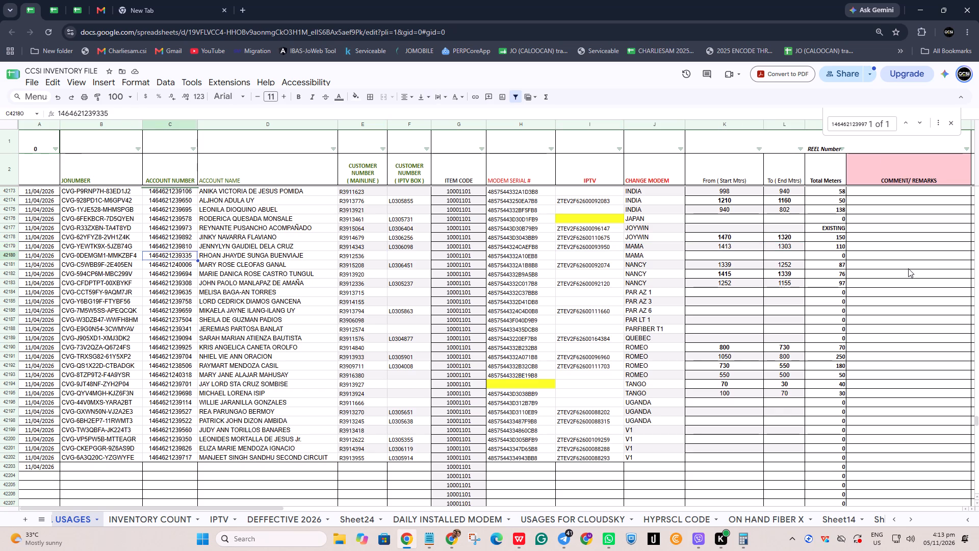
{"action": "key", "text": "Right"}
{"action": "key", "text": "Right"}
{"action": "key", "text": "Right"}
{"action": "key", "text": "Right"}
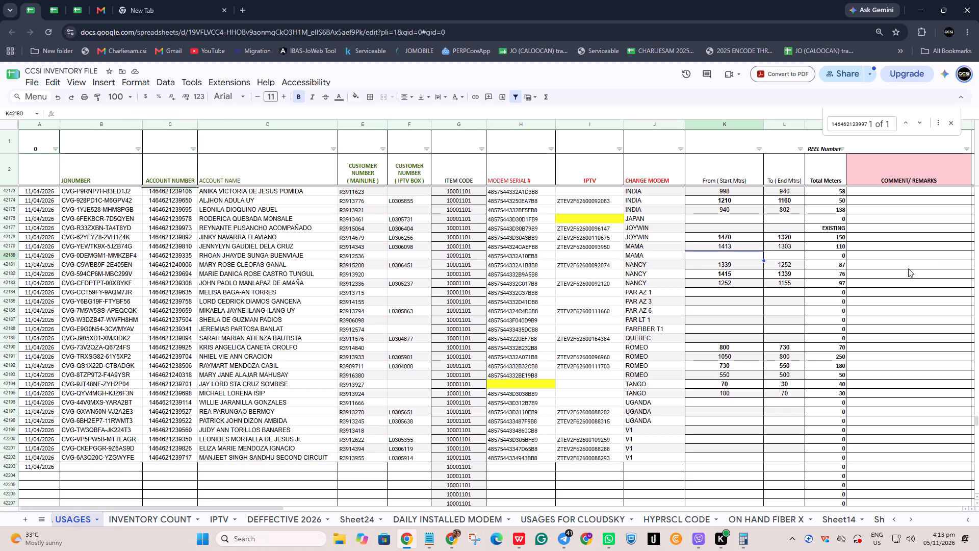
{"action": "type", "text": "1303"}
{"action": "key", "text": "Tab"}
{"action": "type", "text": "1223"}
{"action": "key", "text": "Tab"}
Enter a 1 core quantity of 80 for the MAMA record in row 42180.
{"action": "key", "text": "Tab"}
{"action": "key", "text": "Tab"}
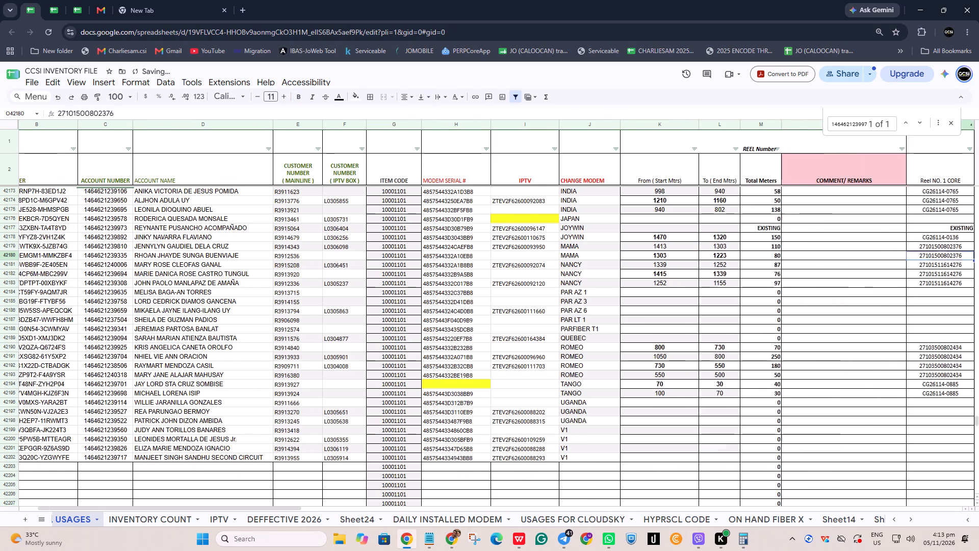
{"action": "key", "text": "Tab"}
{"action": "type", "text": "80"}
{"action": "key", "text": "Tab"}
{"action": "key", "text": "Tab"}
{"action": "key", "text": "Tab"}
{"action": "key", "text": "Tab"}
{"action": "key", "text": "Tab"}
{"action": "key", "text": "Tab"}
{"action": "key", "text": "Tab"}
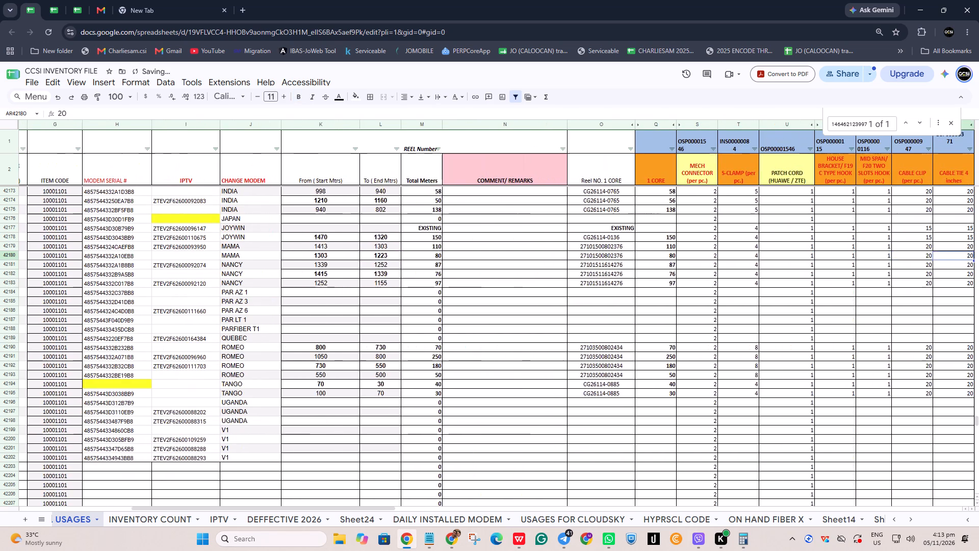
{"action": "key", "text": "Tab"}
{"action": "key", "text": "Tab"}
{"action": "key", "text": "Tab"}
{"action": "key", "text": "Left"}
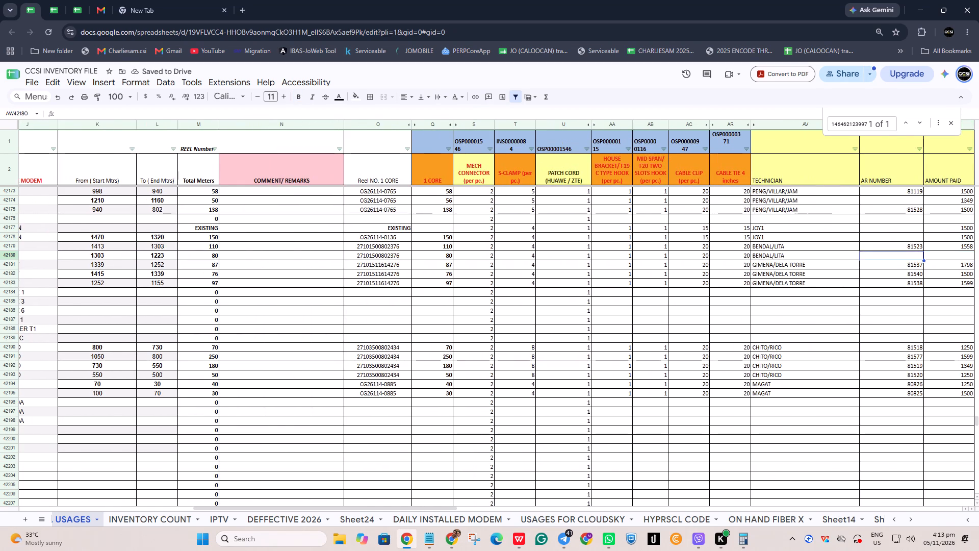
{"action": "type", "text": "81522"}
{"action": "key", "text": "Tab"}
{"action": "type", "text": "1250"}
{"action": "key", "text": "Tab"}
Review the MAMA record in row 42180, from its date and account details across to the change modem column.
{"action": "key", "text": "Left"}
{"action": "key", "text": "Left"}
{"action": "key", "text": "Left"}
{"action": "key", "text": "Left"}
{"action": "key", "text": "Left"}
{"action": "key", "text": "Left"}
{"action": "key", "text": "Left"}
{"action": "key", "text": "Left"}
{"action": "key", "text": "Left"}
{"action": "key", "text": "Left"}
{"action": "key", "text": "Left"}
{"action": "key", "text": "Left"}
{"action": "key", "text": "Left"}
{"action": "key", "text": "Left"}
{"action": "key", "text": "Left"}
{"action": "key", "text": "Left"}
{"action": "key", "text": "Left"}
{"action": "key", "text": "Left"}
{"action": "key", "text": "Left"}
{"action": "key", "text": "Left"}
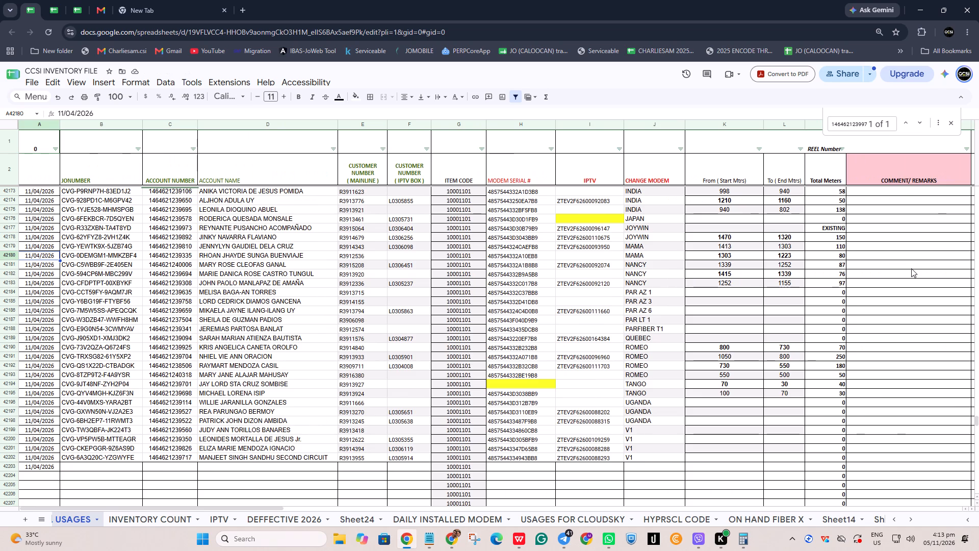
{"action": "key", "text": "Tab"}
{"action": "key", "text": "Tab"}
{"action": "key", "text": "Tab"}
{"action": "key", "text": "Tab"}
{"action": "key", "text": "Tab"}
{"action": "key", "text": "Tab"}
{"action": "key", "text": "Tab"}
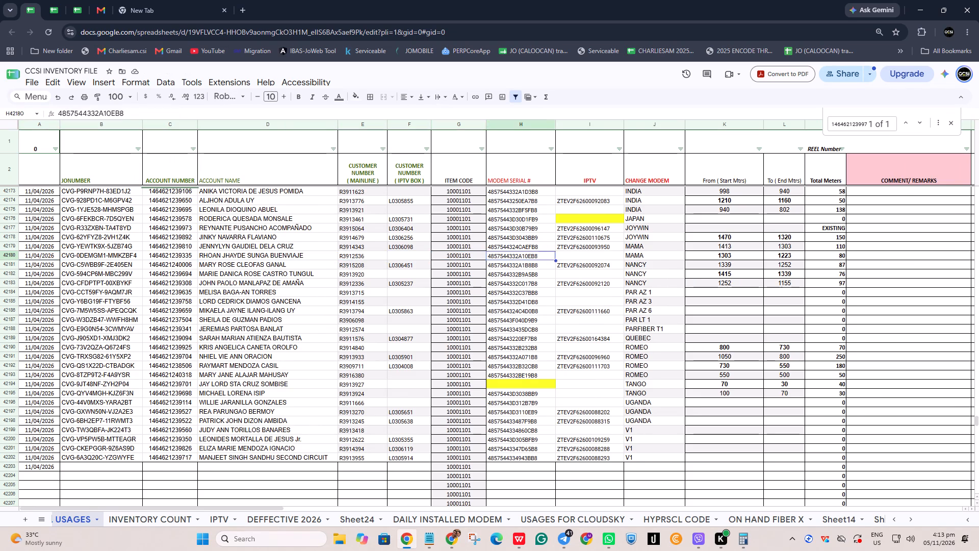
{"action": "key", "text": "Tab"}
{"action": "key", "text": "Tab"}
Check the change modem entries and readings from row 42180 down to row 42193 for records still missing data.
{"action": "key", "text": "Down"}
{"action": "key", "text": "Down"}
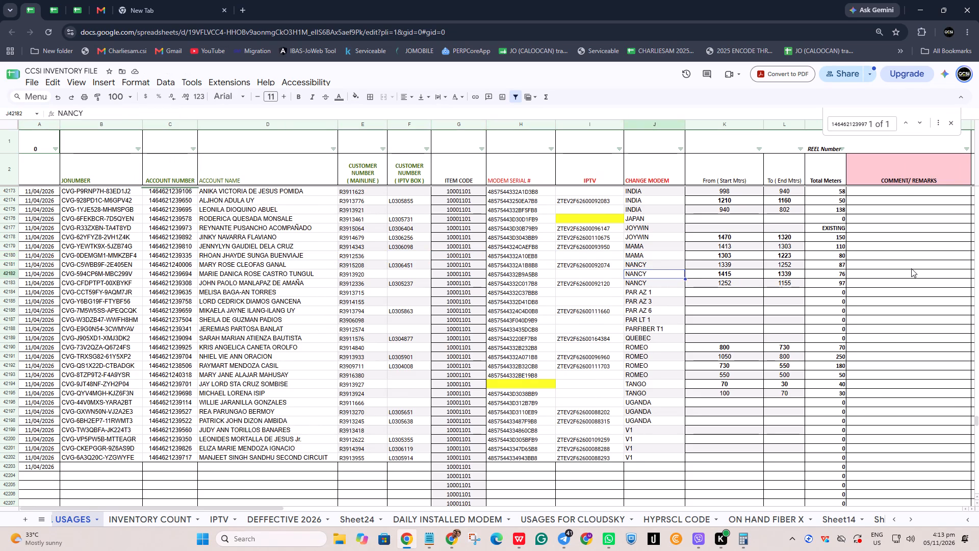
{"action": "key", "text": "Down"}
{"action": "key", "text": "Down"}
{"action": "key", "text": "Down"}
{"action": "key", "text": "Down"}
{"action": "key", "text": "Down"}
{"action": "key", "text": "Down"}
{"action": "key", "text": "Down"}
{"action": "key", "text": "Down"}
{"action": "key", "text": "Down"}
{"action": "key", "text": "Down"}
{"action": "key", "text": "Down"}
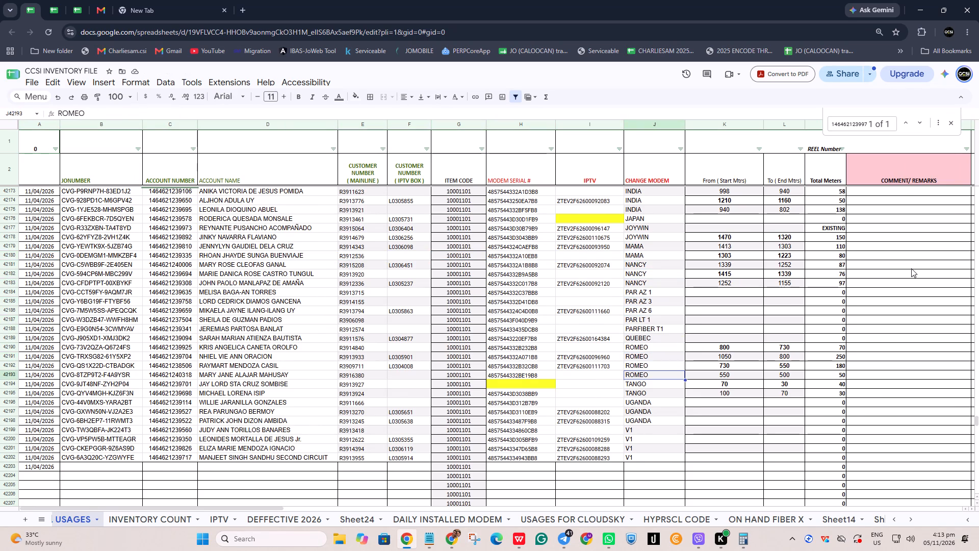
Enter a start reading of 1750 and an end reading of 1715 for the JAPAN record in row 42176.
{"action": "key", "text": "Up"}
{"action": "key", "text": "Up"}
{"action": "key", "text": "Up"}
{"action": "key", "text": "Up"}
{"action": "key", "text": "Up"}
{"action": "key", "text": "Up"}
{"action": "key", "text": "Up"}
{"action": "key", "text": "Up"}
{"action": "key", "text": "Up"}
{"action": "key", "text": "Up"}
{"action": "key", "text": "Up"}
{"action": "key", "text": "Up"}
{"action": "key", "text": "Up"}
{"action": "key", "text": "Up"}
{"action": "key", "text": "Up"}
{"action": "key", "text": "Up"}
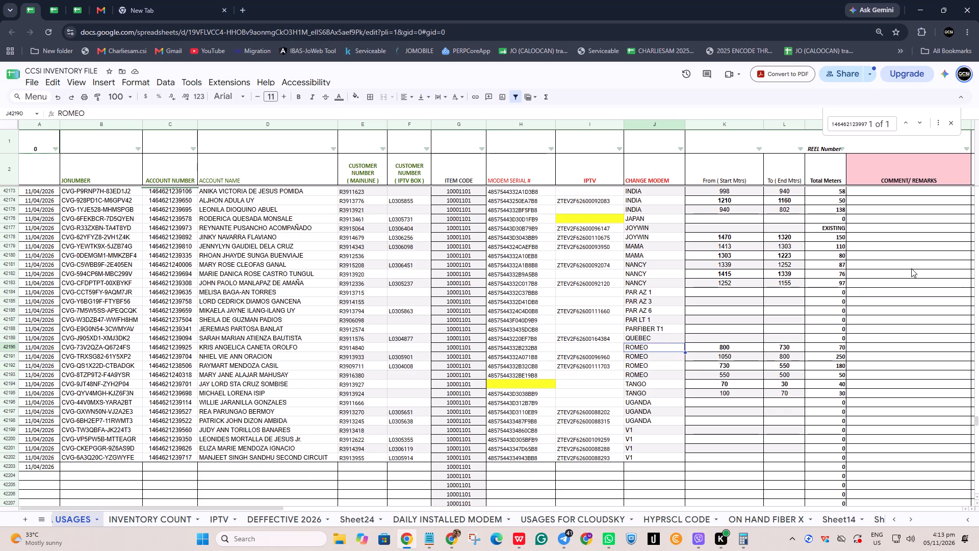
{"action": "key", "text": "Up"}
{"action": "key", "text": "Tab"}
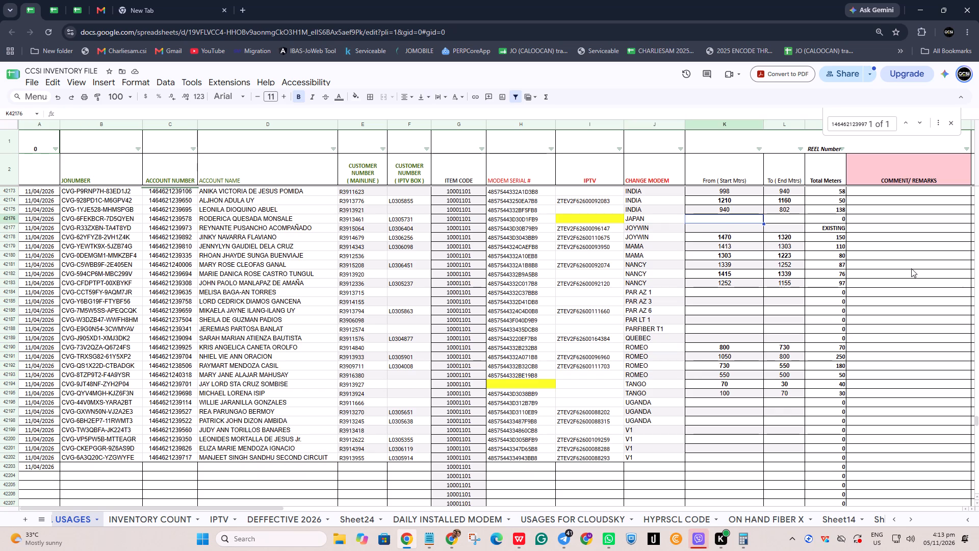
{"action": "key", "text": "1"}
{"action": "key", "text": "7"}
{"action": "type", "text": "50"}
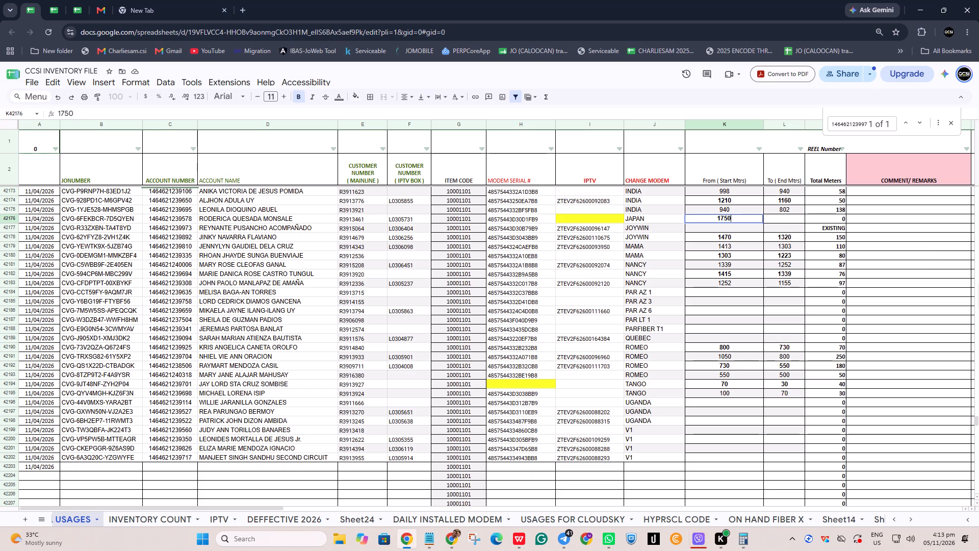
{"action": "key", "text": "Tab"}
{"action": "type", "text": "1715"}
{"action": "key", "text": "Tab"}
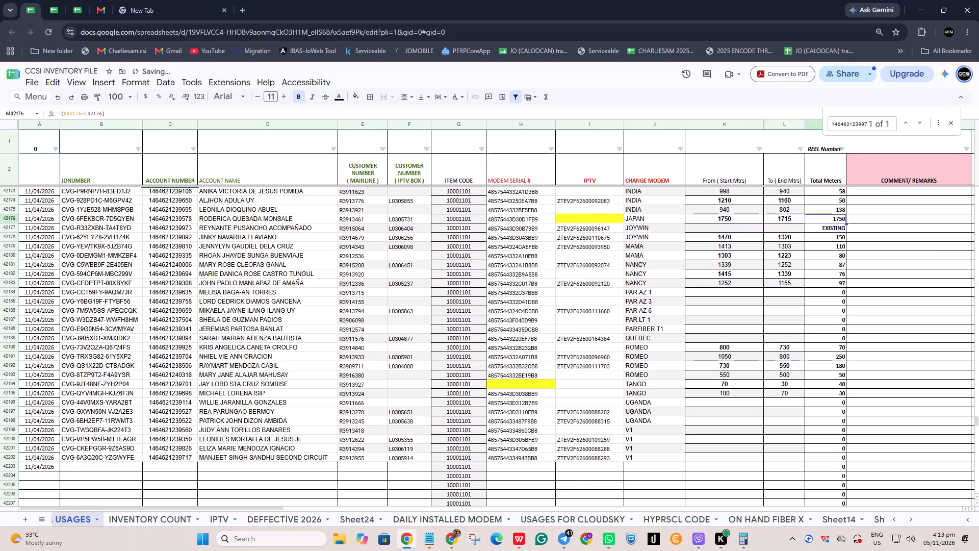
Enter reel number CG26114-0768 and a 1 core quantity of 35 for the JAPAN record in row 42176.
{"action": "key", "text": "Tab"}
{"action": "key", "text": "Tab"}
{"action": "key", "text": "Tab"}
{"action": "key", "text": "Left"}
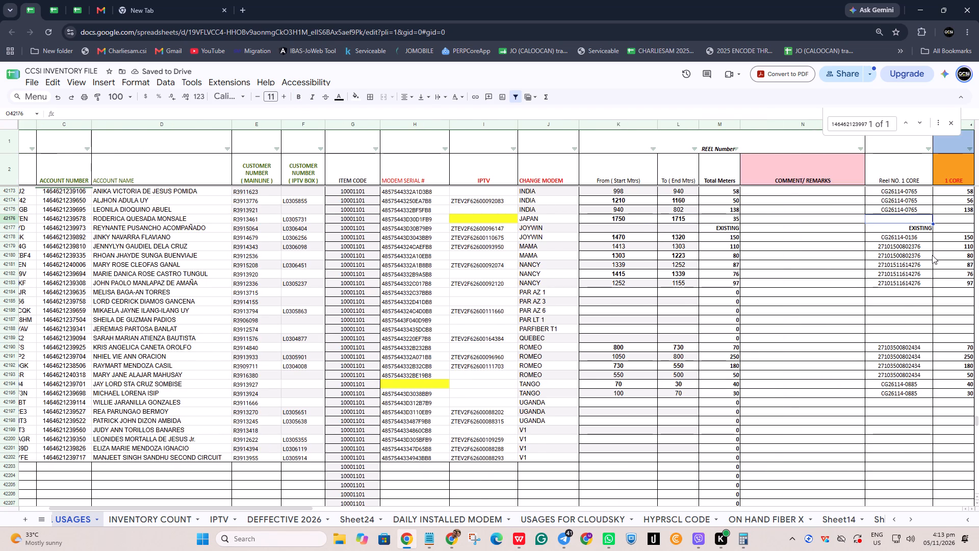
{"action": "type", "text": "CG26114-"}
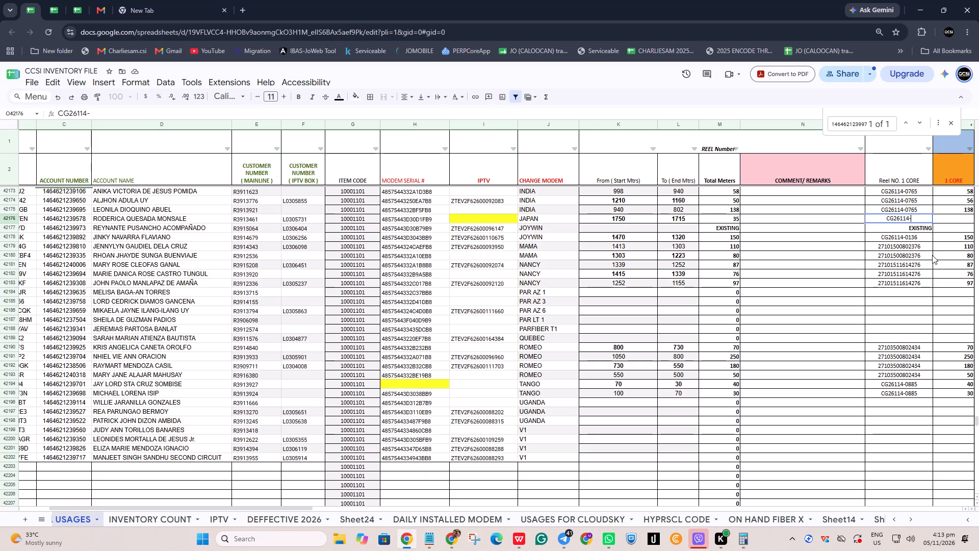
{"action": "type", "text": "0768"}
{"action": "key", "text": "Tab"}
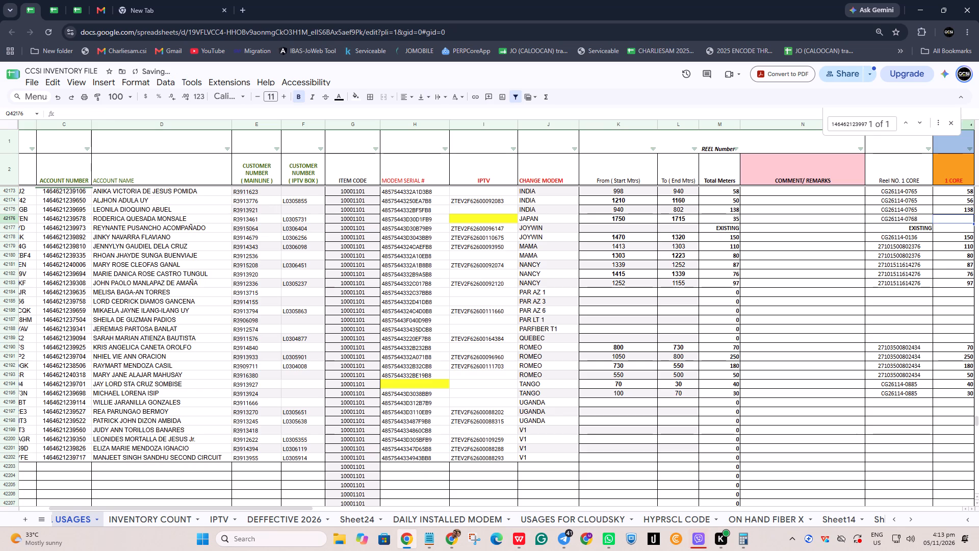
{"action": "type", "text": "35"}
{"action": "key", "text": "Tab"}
Enter an S-clamp quantity of 4 for the JAPAN record in row 42176.
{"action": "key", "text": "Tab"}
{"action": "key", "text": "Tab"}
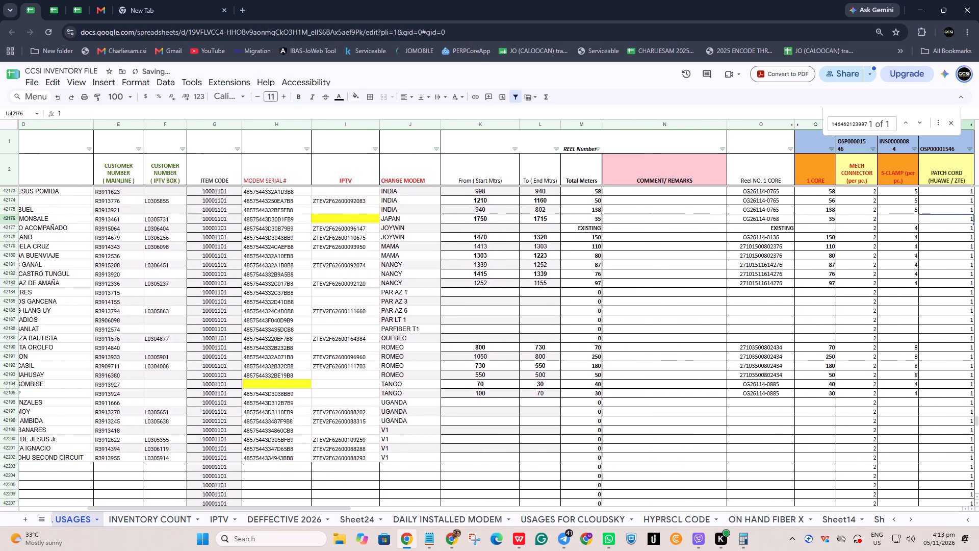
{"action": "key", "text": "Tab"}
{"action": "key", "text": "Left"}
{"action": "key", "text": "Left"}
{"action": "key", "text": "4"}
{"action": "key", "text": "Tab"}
Enter 1 house bracket, 1 mid span hook, 15 cable clips and 15 cable ties for the JAPAN record in row 42176.
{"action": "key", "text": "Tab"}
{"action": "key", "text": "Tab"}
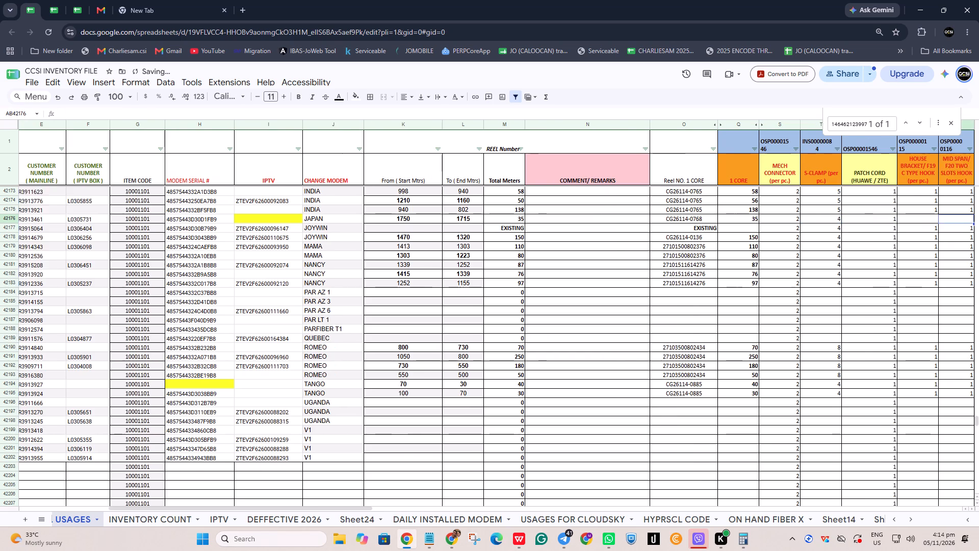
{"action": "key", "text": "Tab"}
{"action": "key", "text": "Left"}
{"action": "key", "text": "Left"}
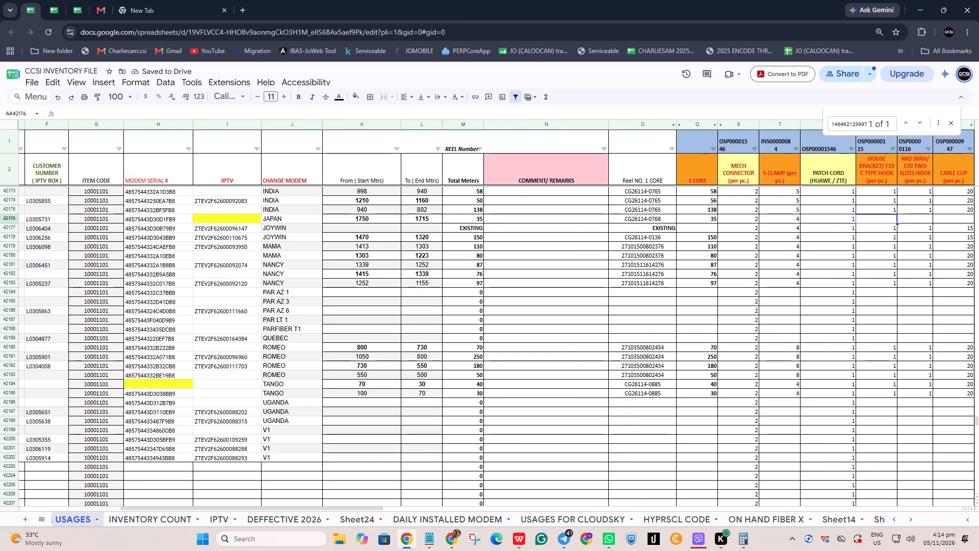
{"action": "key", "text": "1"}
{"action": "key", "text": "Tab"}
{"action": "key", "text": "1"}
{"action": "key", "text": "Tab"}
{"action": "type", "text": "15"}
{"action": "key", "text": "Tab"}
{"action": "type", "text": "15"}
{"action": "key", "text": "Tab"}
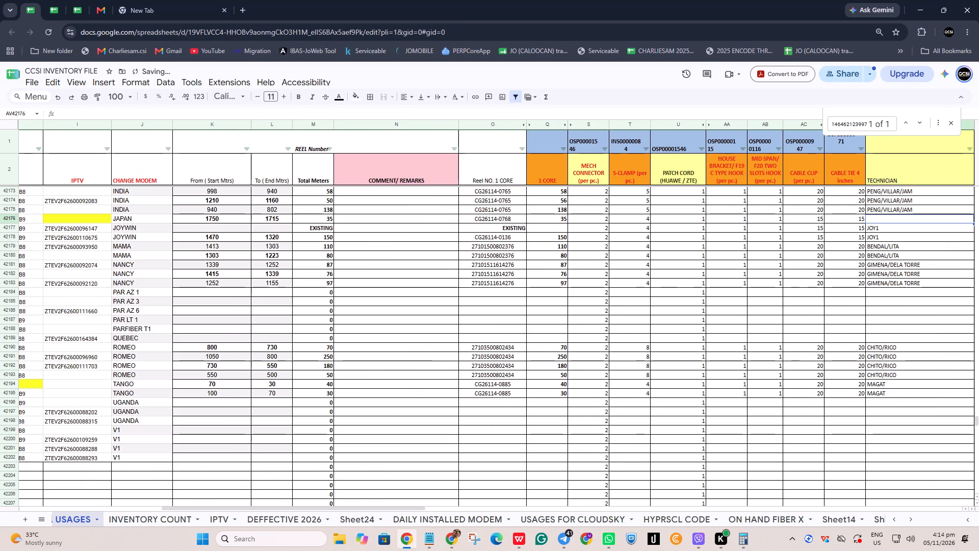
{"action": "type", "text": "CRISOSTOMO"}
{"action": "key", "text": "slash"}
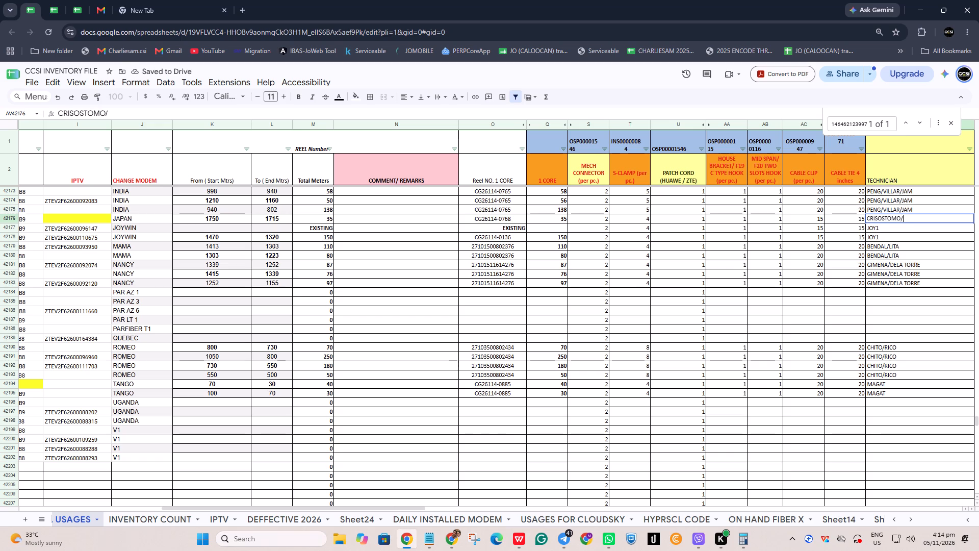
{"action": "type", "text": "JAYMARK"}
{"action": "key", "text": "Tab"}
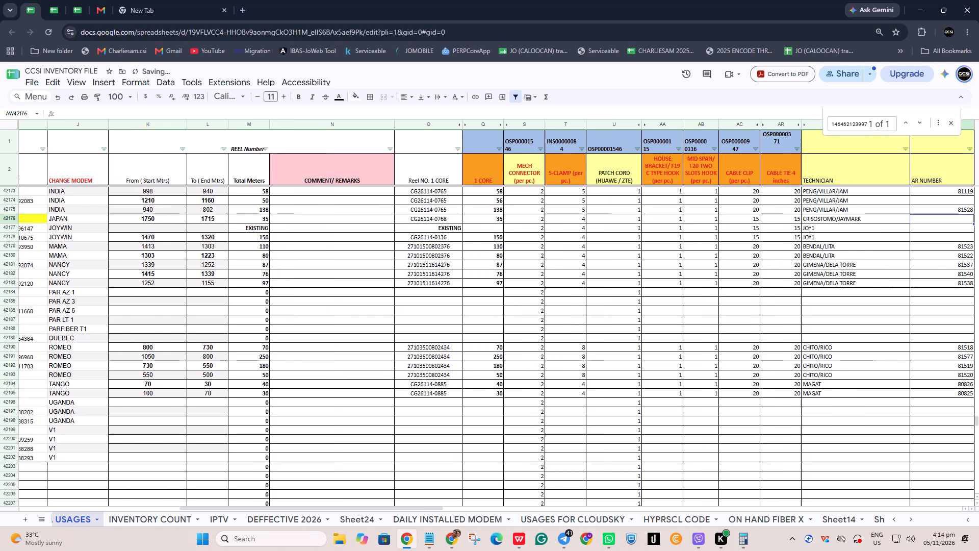
Enter the AR number beginning with 809 for the JAPAN record in row 42176.
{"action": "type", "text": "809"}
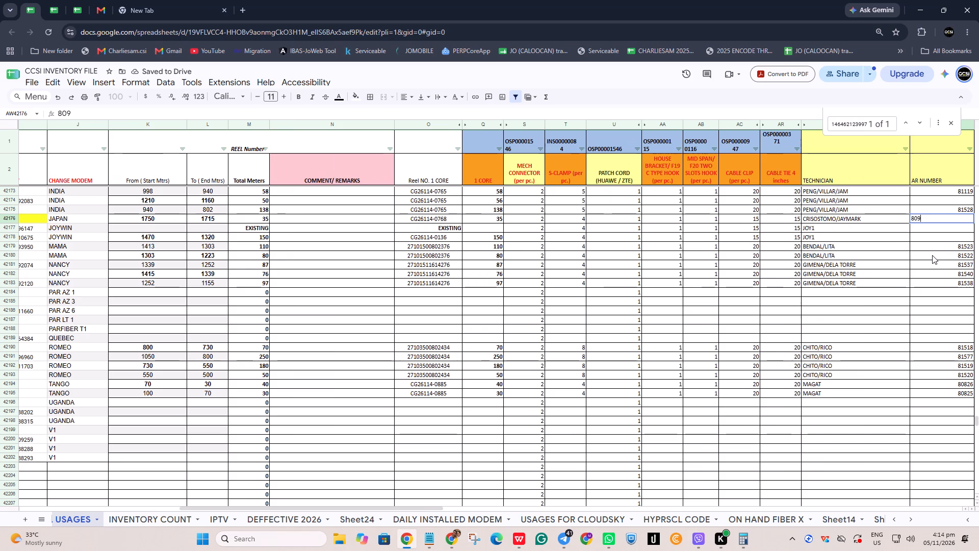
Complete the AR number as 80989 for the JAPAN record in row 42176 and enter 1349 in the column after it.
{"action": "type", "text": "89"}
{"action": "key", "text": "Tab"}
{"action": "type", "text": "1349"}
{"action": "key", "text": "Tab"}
Look up the mainline customer number of the JAPAN record in row 42176 and switch to the other window.
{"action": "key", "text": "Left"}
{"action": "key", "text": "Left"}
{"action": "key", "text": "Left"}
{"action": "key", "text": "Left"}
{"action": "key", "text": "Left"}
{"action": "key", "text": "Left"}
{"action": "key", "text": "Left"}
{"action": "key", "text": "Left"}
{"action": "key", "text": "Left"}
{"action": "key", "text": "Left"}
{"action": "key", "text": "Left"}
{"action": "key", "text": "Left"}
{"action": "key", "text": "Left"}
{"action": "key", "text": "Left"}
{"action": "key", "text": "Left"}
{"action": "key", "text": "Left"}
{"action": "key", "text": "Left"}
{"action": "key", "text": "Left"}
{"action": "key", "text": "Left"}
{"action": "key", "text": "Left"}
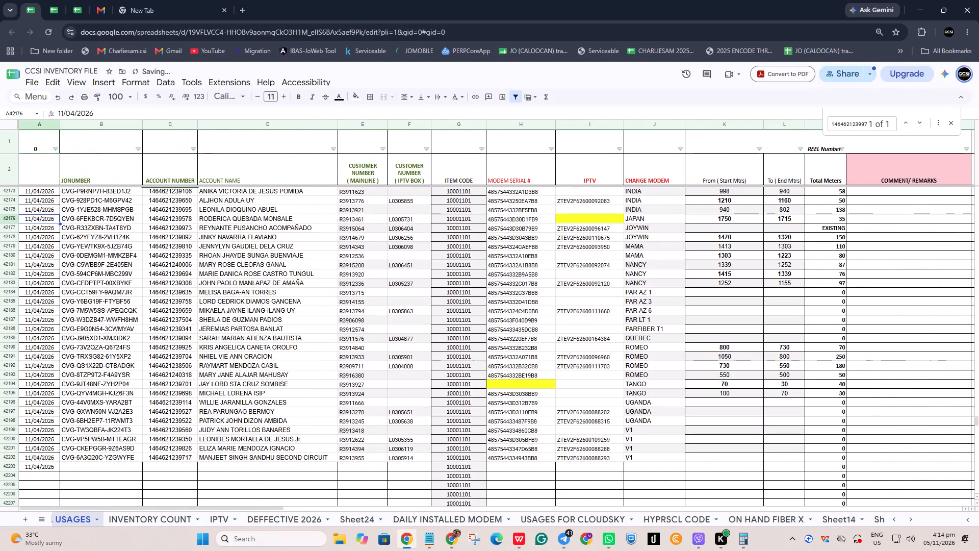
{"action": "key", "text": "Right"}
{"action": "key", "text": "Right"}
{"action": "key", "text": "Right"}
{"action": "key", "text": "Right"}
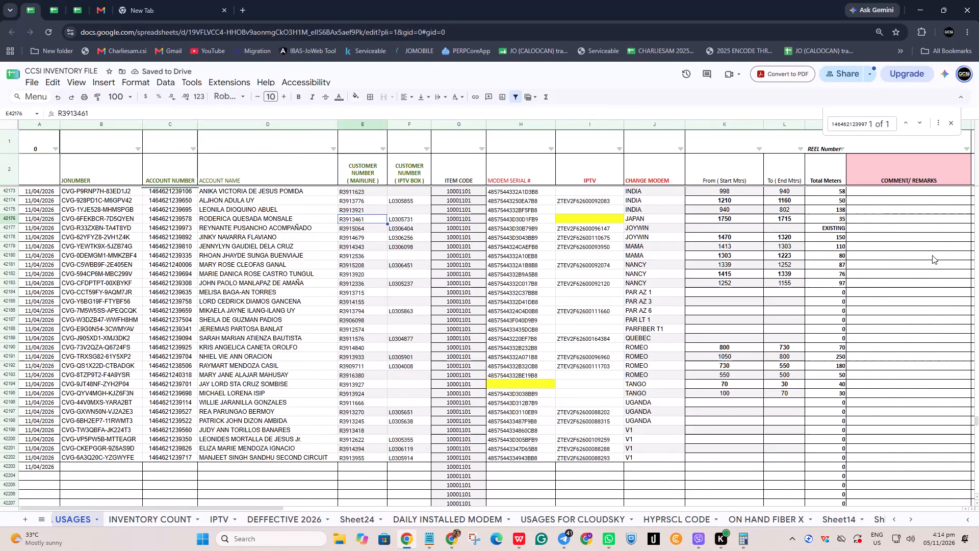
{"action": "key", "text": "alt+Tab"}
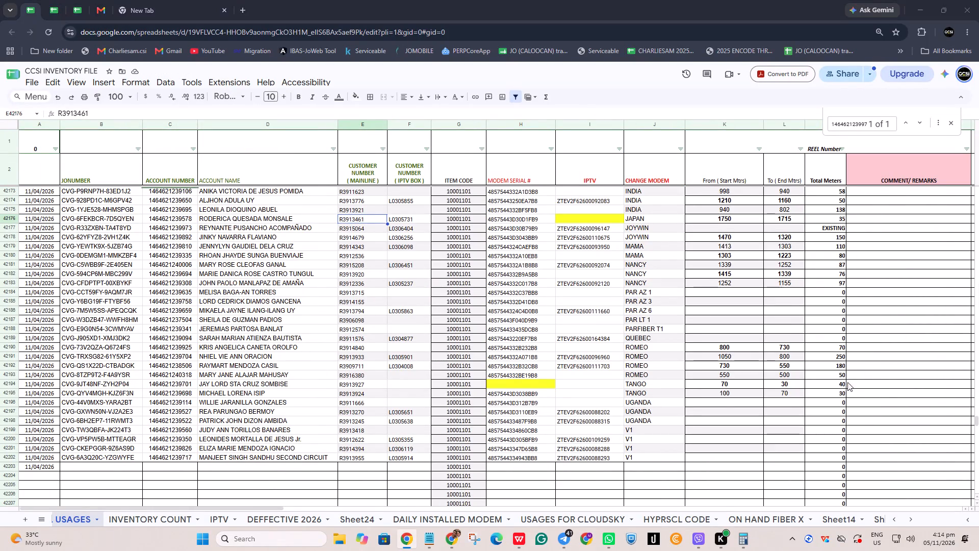
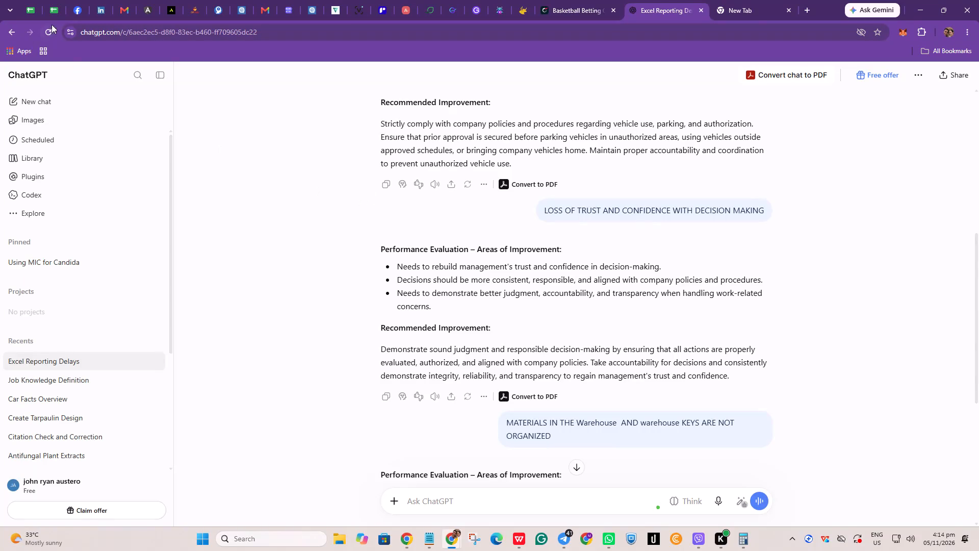
In Facebook, send the message "DYN P DIN B KYO BE" in the "mommy maganda" Messenger chat and close the conversation.
{"action": "left_click", "coordinate": [74, 12]}
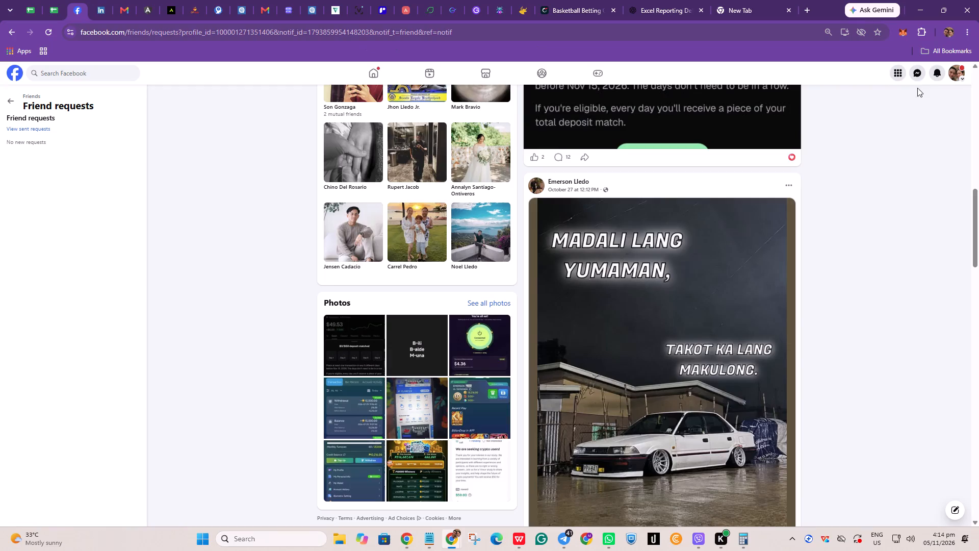
{"action": "left_click", "coordinate": [916, 68]}
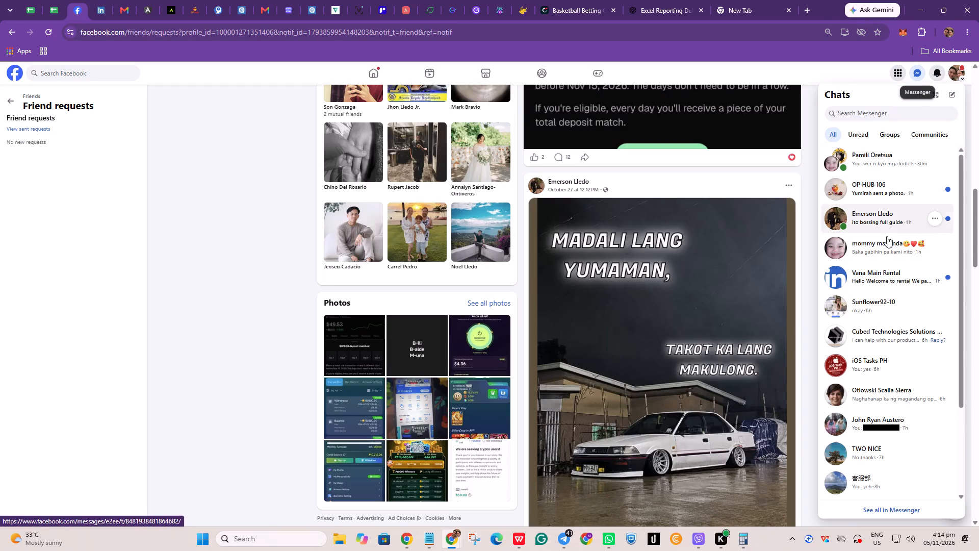
{"action": "left_click", "coordinate": [882, 244]}
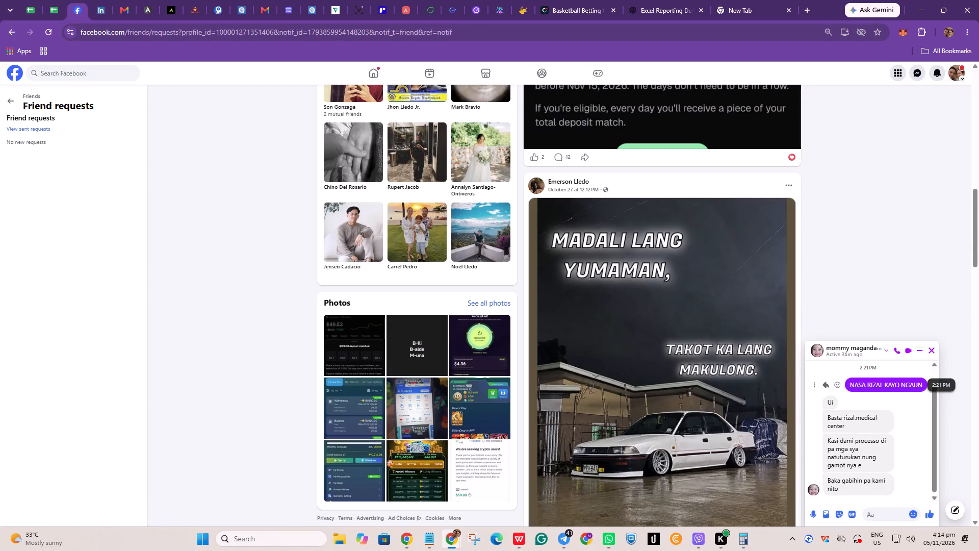
{"action": "scroll", "coordinate": [891, 428], "scroll_direction": "up", "scroll_amount": 5}
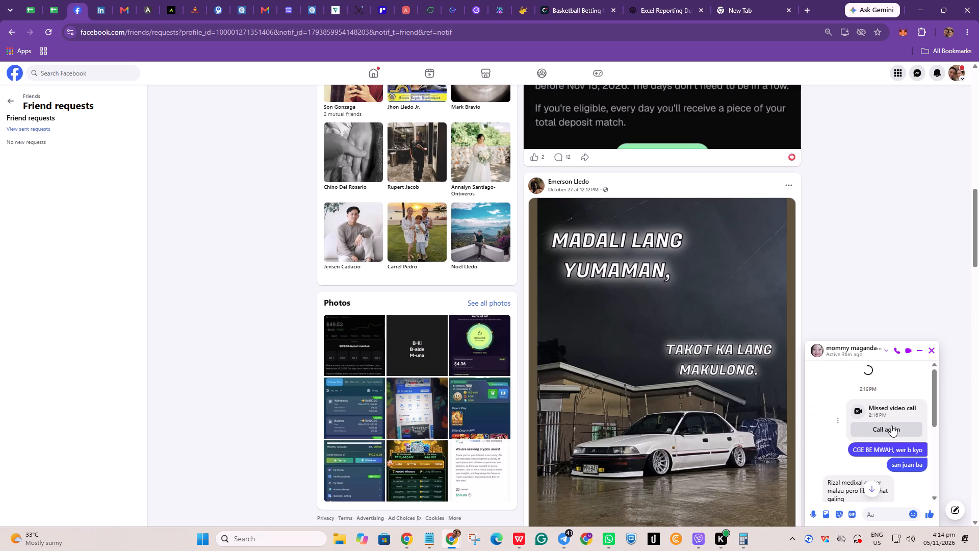
{"action": "scroll", "coordinate": [891, 425], "scroll_direction": "down", "scroll_amount": 9}
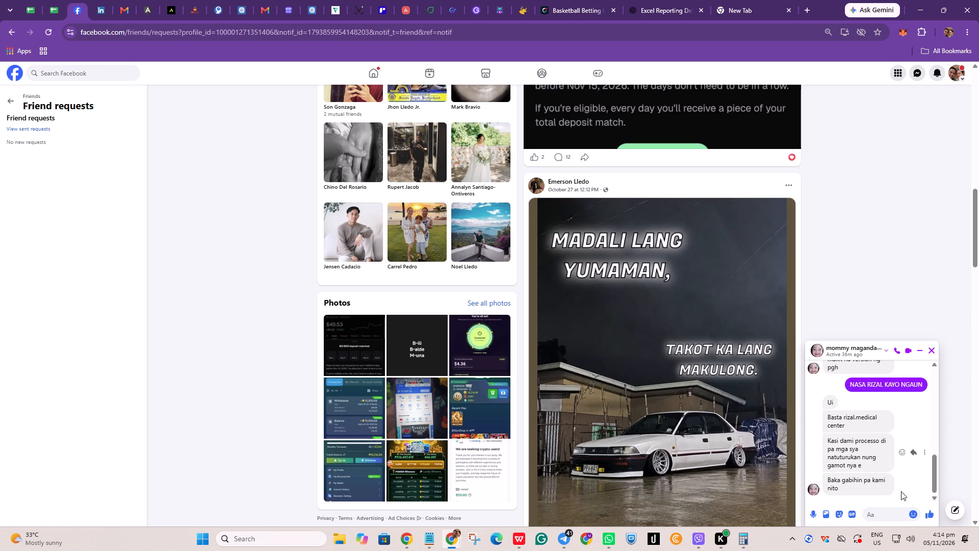
{"action": "left_click", "coordinate": [895, 517]}
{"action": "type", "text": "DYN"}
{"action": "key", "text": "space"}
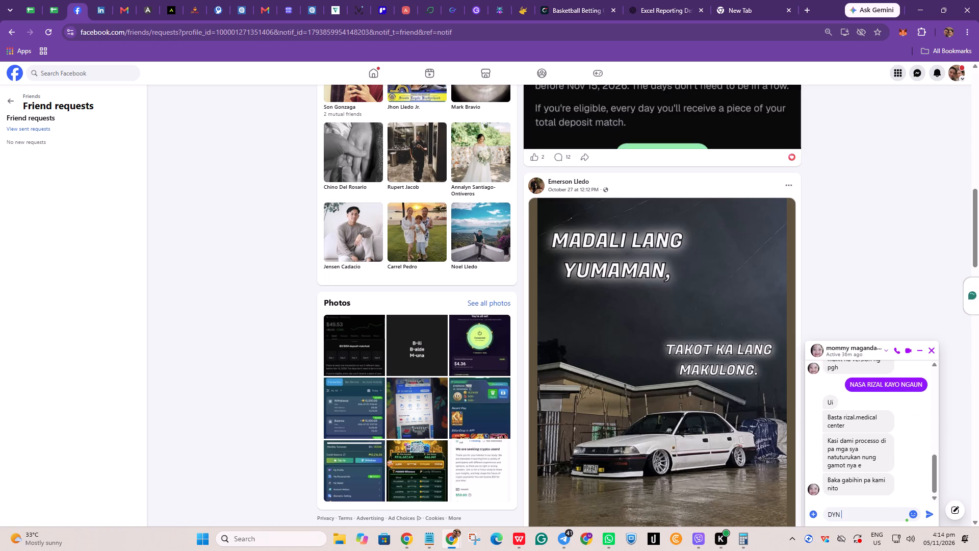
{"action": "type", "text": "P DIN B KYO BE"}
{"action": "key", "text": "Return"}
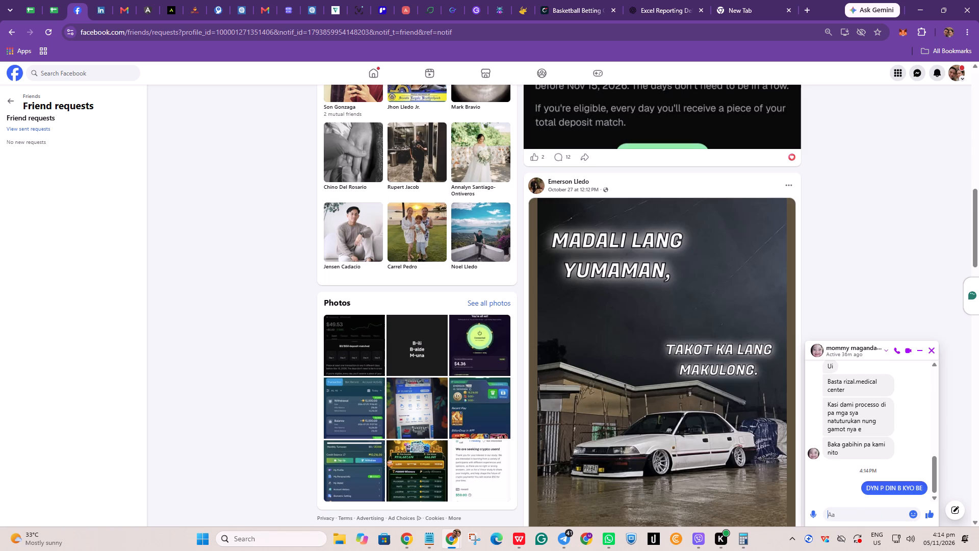
{"action": "left_click", "coordinate": [935, 349]}
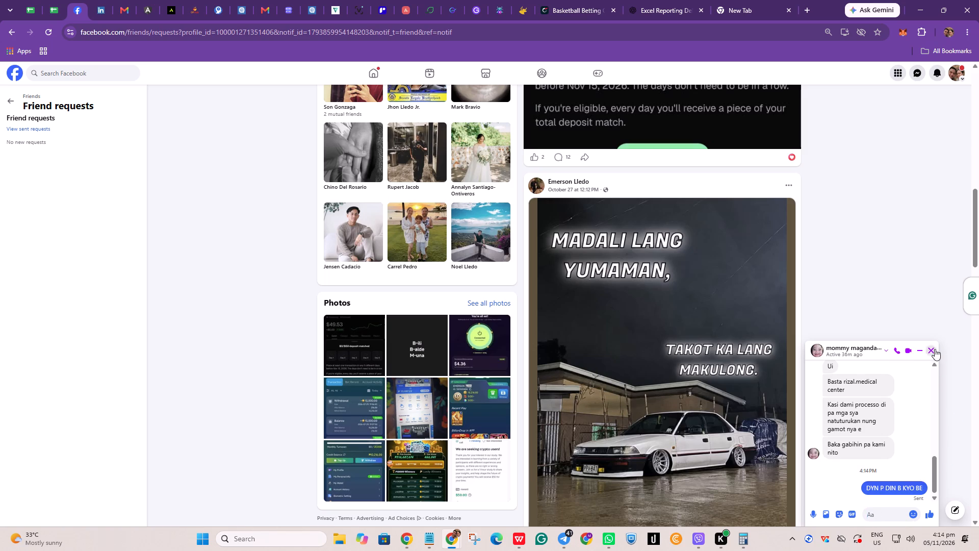
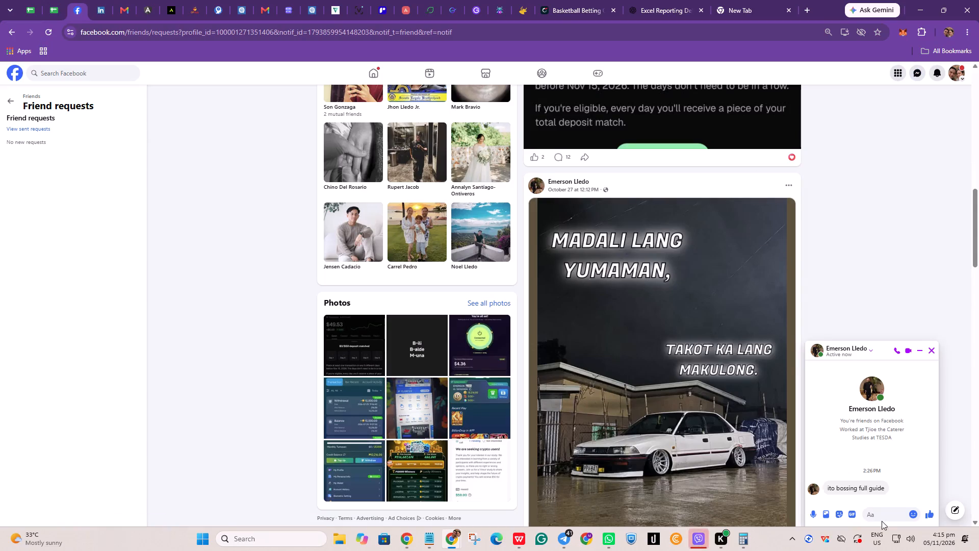
Send the reply "WER PO" in the open Facebook chat and close the conversation.
{"action": "left_click", "coordinate": [889, 513]}
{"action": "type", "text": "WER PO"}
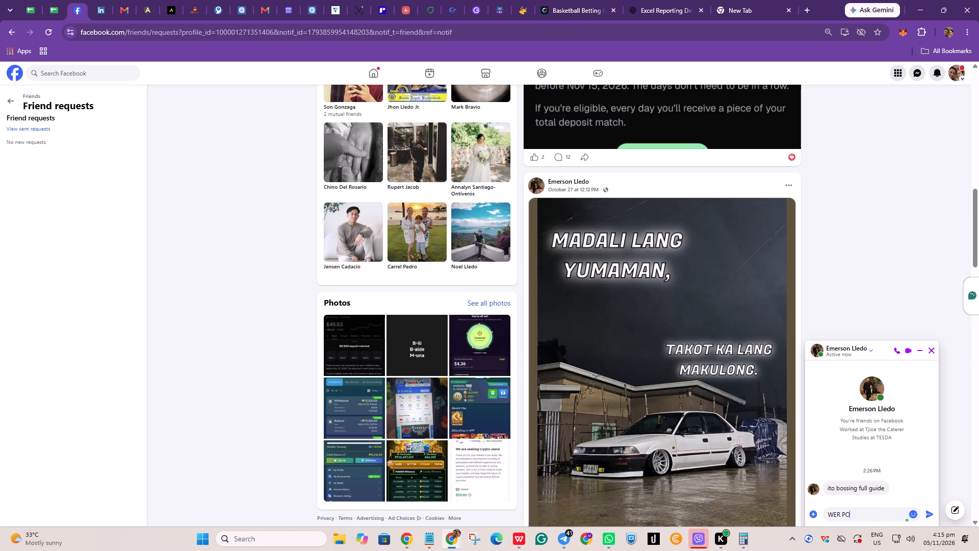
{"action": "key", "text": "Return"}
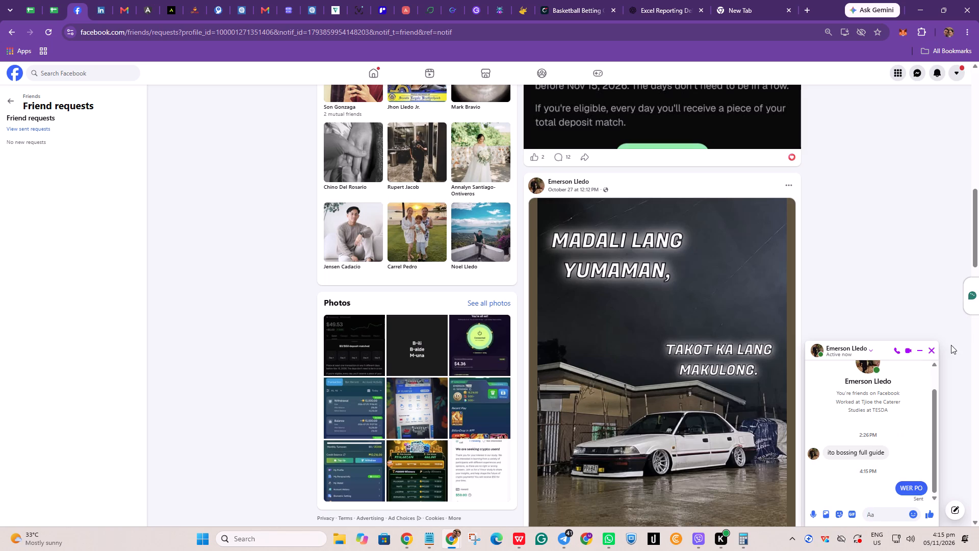
{"action": "left_click", "coordinate": [933, 348]}
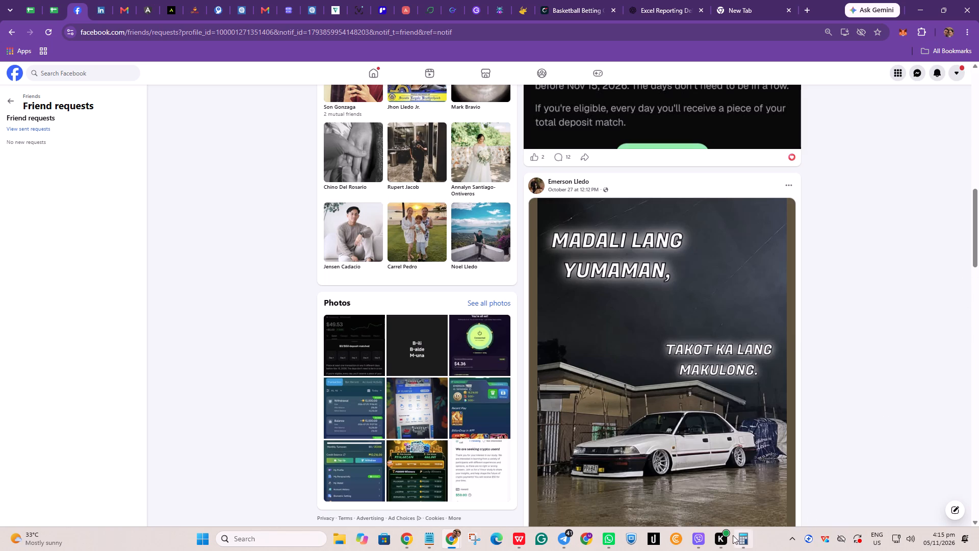
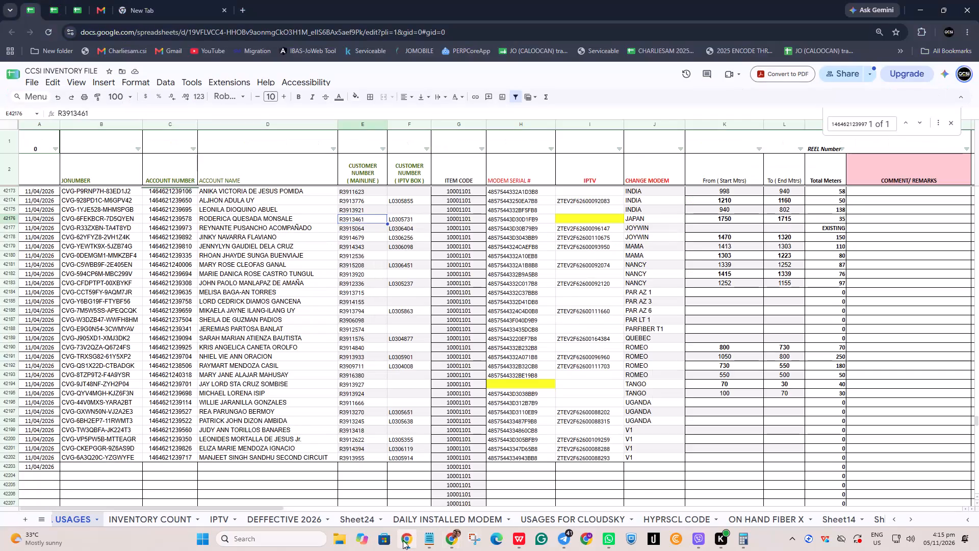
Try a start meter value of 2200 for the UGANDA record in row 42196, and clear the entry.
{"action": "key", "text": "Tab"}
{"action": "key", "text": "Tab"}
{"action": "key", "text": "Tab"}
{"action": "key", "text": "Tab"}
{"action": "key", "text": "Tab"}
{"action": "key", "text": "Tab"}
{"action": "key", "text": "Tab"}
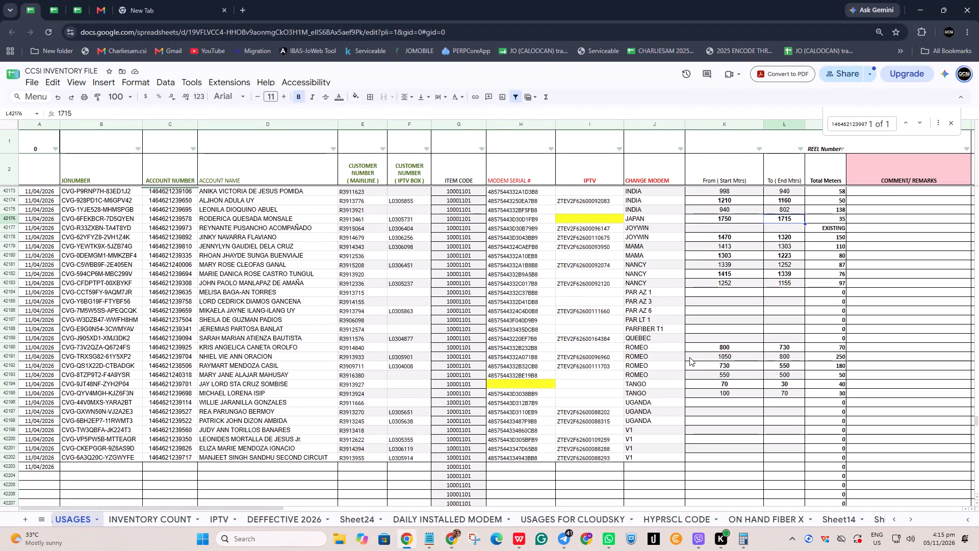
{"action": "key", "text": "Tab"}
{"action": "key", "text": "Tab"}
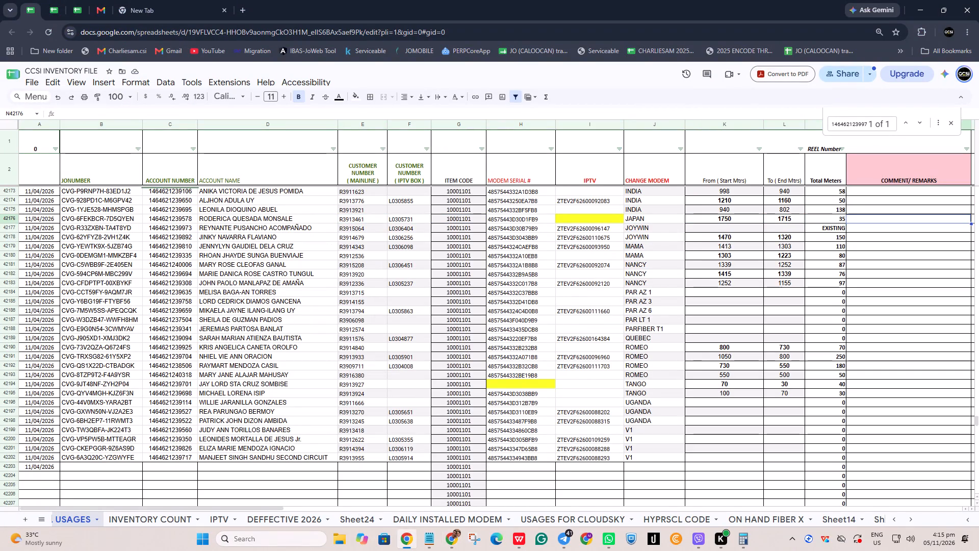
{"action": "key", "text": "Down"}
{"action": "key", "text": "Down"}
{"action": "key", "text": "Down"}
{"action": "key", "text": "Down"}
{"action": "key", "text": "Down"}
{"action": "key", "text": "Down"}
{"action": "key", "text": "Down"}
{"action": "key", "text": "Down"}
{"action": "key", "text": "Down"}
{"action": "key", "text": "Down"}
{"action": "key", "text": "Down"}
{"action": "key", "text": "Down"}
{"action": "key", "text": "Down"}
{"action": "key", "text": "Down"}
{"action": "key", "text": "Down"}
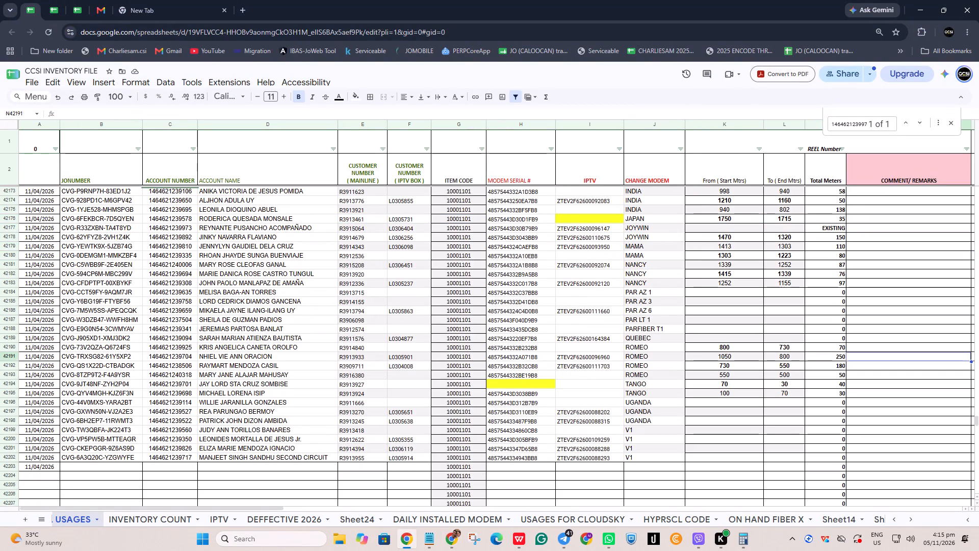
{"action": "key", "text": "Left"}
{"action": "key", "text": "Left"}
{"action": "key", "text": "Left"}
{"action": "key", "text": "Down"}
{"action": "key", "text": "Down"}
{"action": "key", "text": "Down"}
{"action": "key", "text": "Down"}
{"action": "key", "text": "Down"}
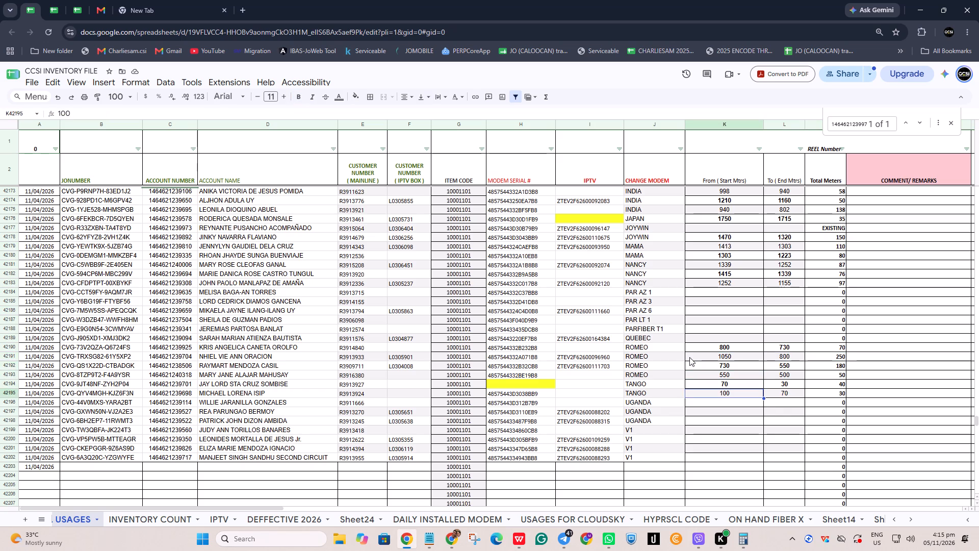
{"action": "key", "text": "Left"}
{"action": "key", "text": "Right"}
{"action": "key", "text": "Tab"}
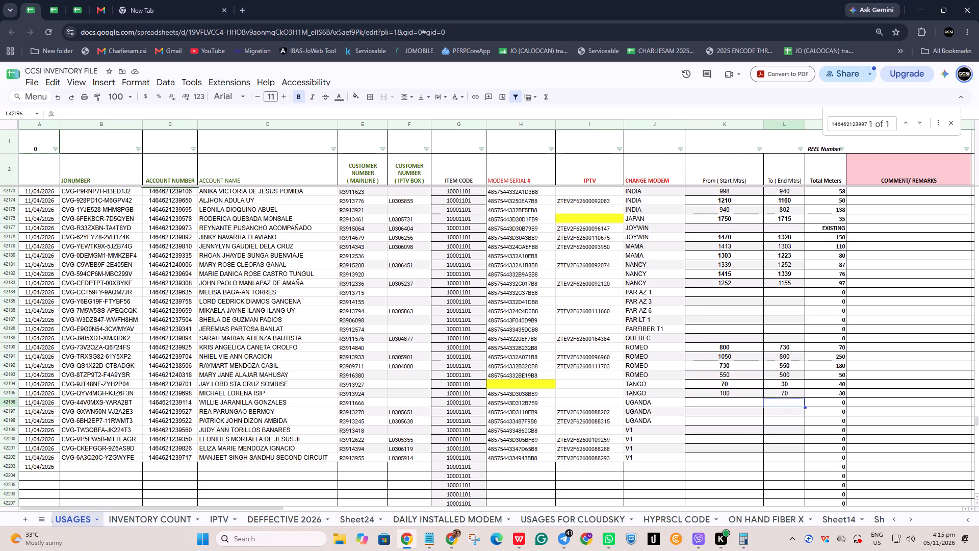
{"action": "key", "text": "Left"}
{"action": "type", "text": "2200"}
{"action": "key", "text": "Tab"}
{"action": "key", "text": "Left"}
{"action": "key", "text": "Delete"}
Go to the start meter cell of the V1 record in row 42199.
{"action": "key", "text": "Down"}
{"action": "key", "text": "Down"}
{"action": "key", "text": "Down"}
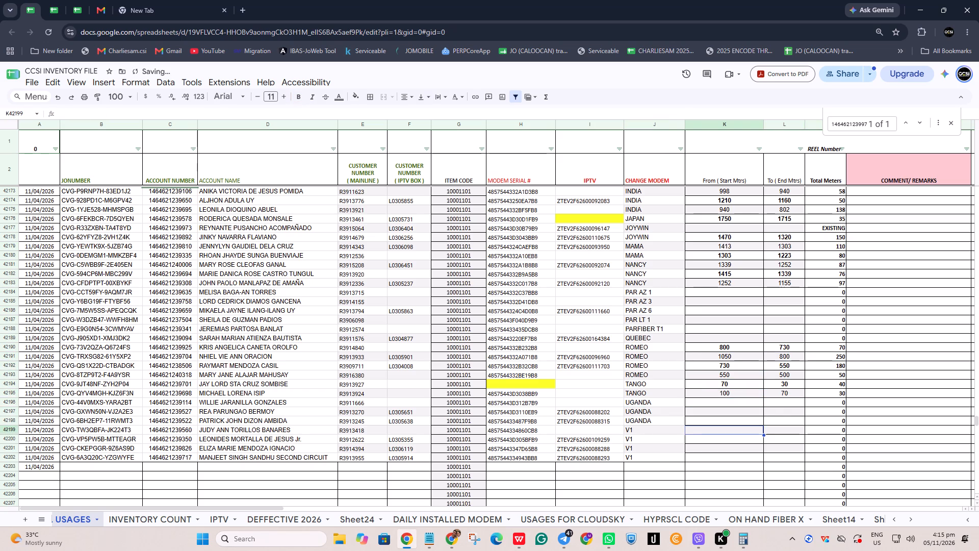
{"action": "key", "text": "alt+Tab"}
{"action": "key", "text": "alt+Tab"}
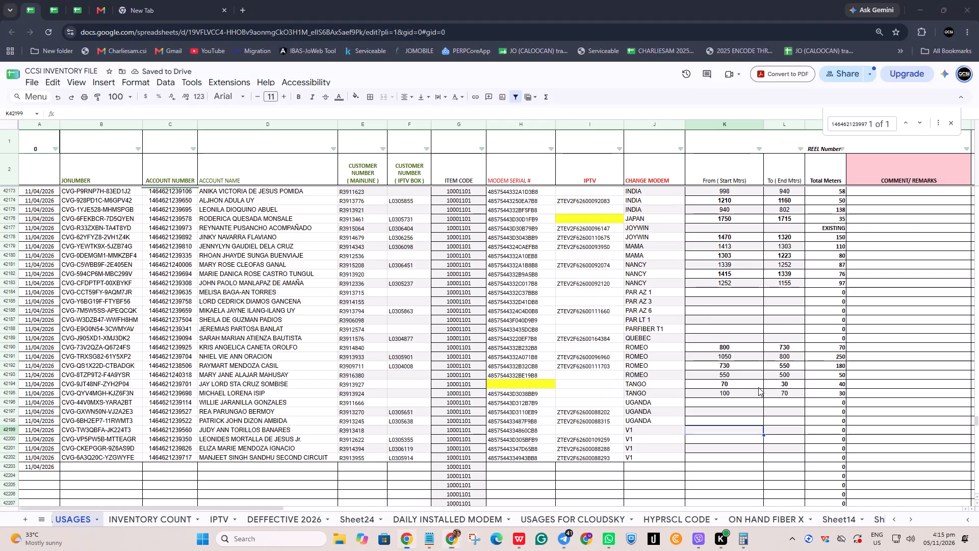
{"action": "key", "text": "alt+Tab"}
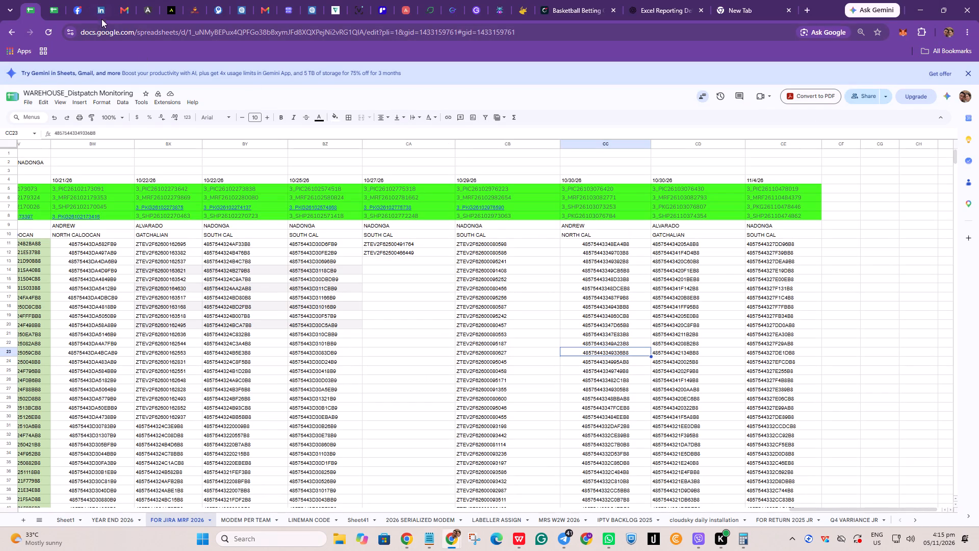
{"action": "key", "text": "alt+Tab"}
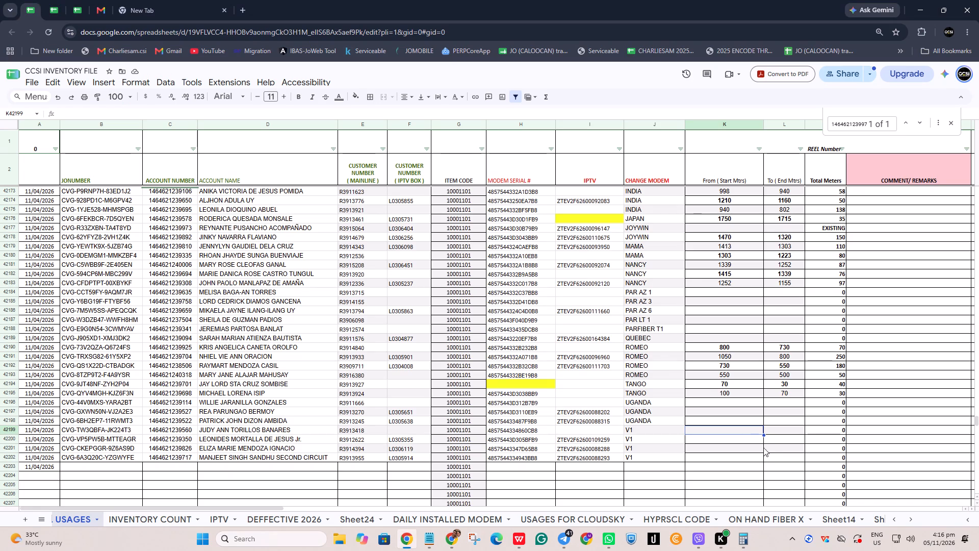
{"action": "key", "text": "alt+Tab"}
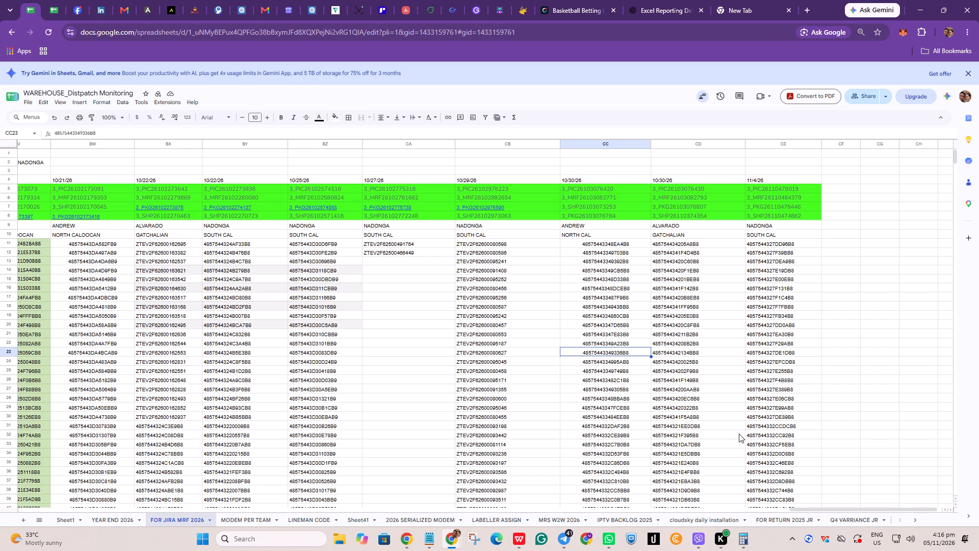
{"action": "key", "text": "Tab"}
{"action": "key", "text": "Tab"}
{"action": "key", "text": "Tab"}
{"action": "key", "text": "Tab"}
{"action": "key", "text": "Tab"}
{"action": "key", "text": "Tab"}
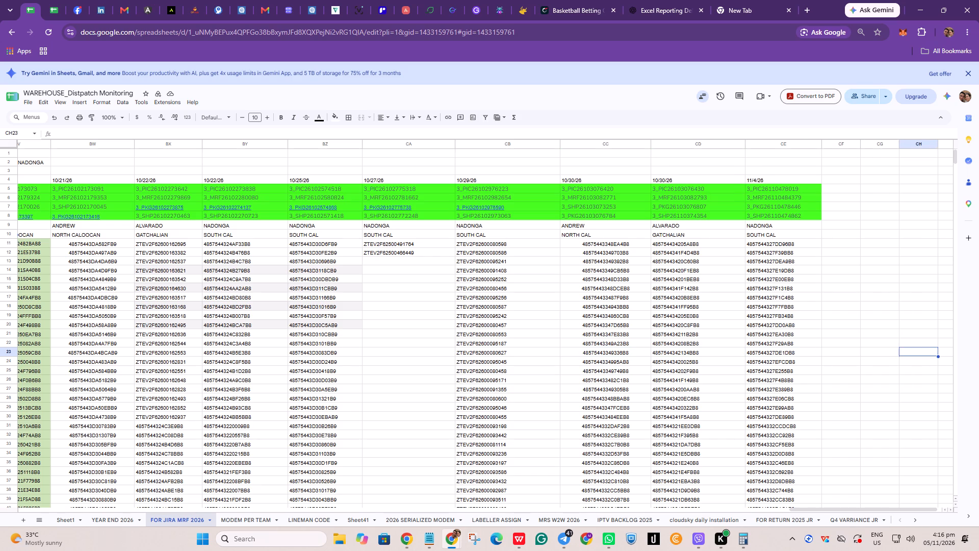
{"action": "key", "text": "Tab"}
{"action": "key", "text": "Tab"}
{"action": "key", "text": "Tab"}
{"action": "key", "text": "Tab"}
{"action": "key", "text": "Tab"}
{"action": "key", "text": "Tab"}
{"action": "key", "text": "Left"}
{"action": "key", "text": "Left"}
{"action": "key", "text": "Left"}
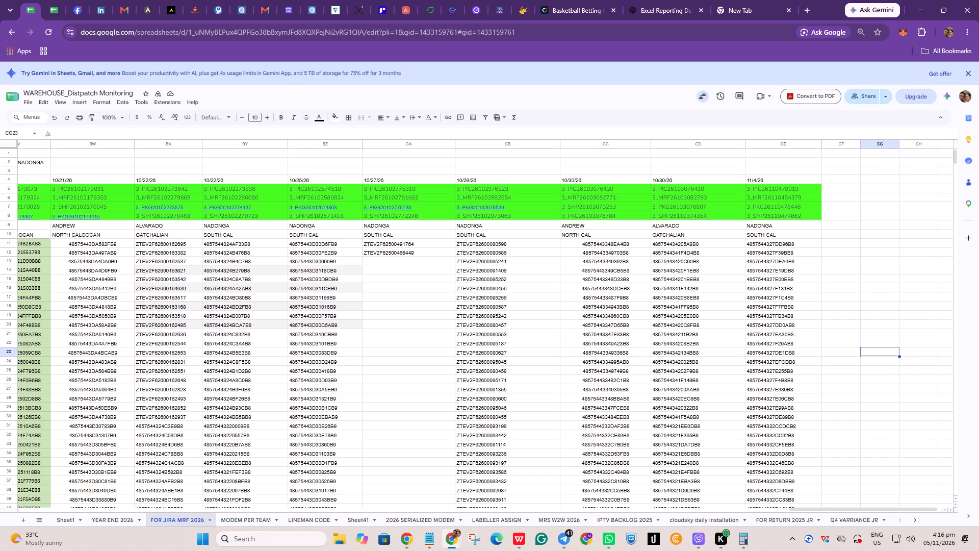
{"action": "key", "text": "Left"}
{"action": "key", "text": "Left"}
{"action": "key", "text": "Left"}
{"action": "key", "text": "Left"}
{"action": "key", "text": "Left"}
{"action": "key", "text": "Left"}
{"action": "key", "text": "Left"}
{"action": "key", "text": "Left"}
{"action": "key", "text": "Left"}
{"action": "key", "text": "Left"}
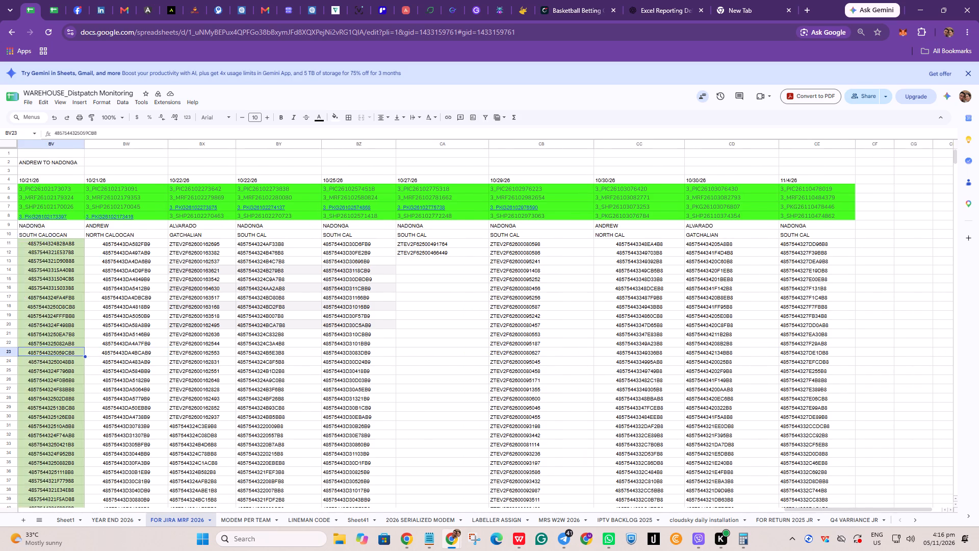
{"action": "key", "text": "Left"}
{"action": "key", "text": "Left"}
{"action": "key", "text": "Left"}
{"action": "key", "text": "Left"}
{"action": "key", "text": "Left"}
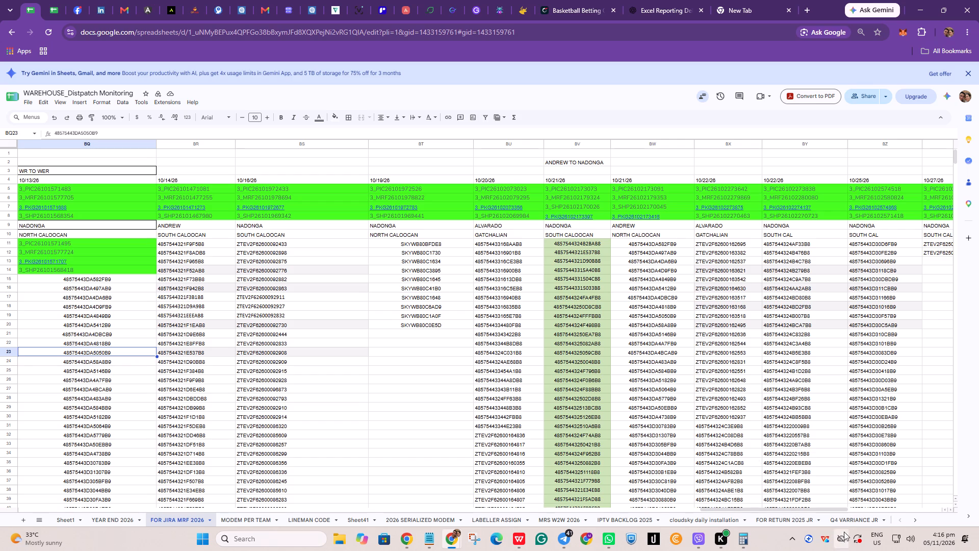